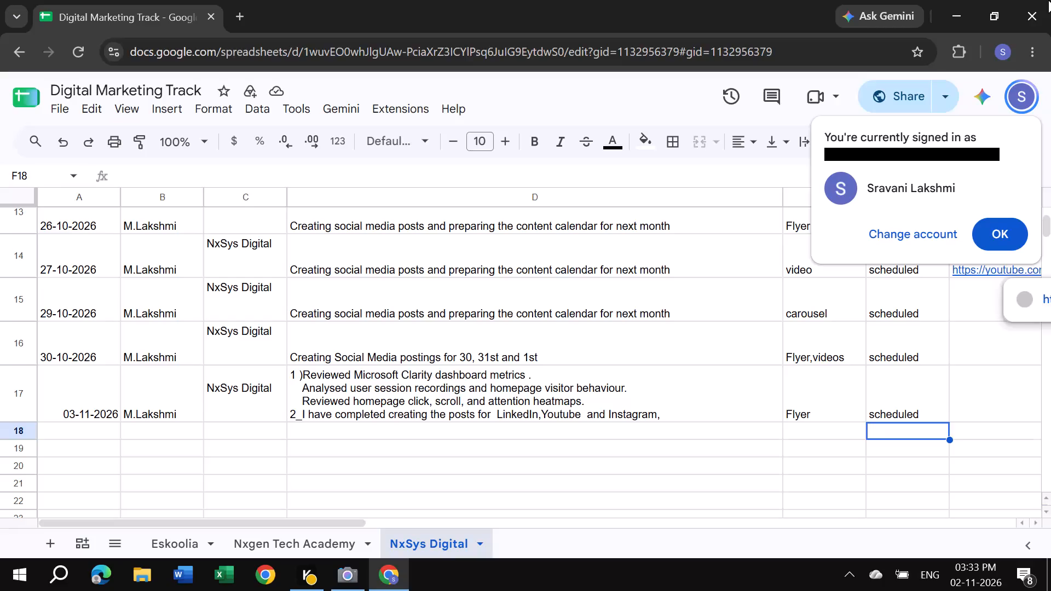
Copy the whole task description text in cell D17 of the NxSys Digital sheet.
double_click(291, 372)
left_click_drag(291, 372, 361, 387)
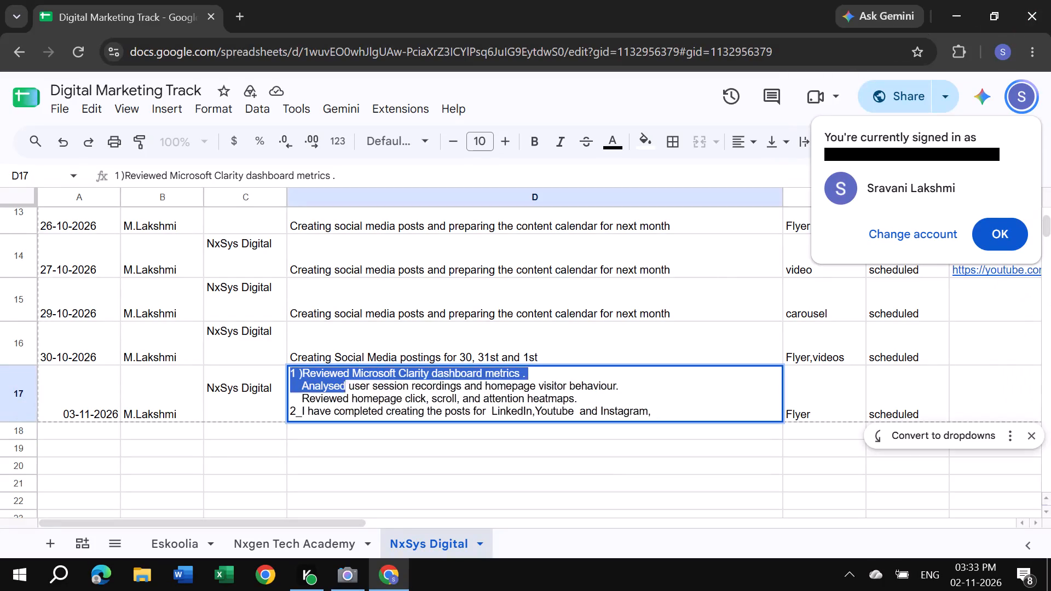
left_click_drag(361, 387, 663, 426)
key("ctrl+c")
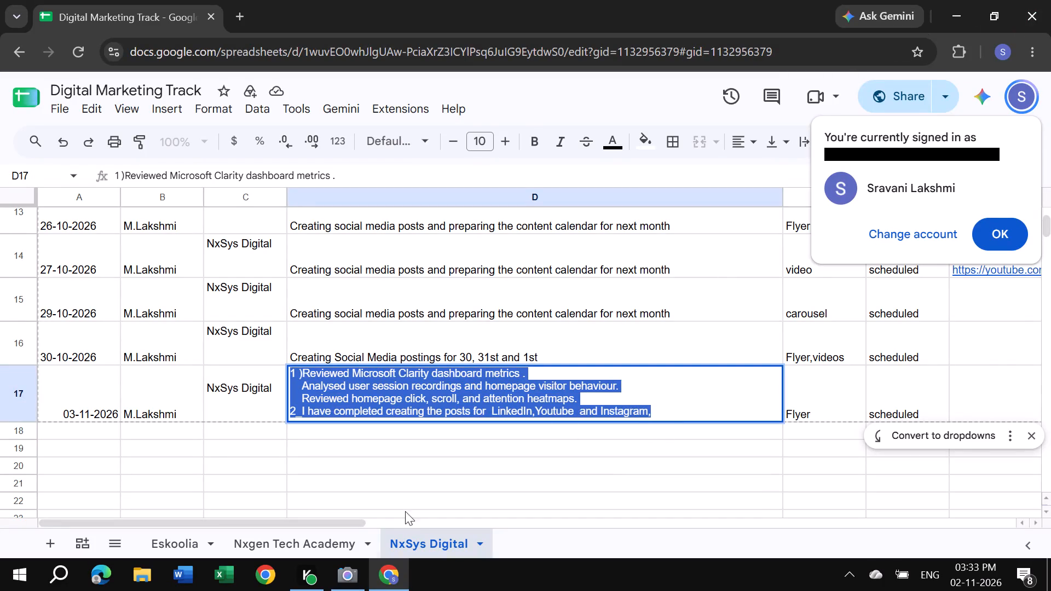
Replace the trailing comma after "Instagram" in the D17 description with a period.
left_click(651, 402)
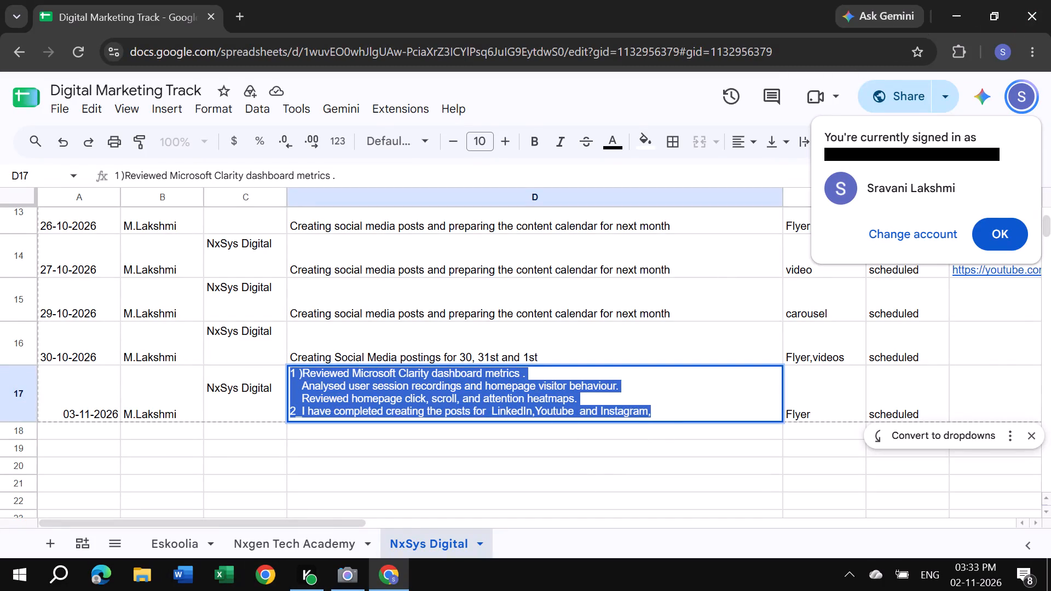
left_click(650, 413)
key("BackSpace")
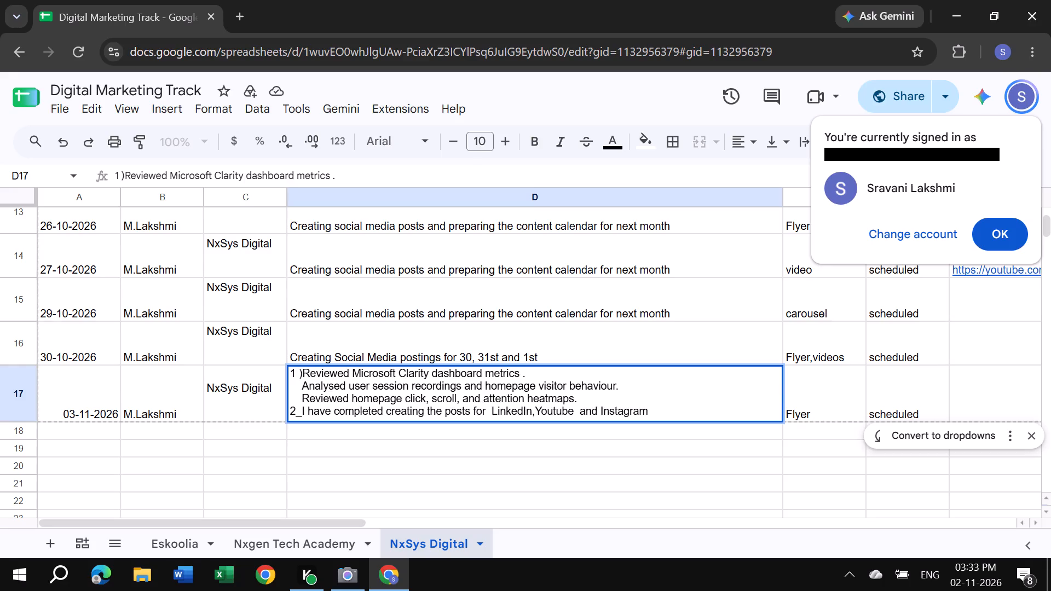
key("period")
double_click(268, 576)
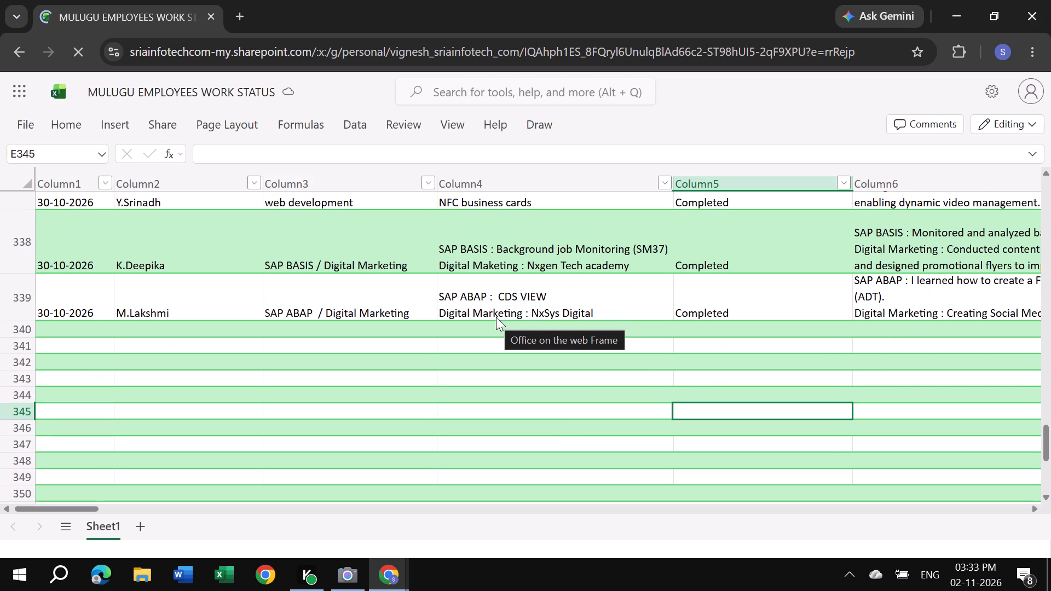
scroll(496, 317, "down", 3)
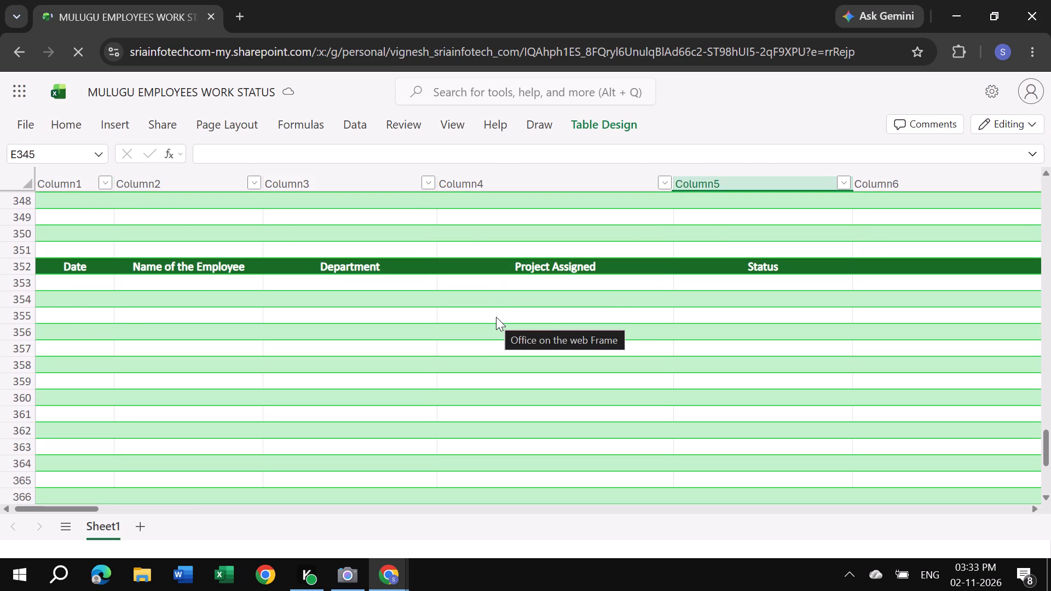
scroll(351, 372, "up", 3)
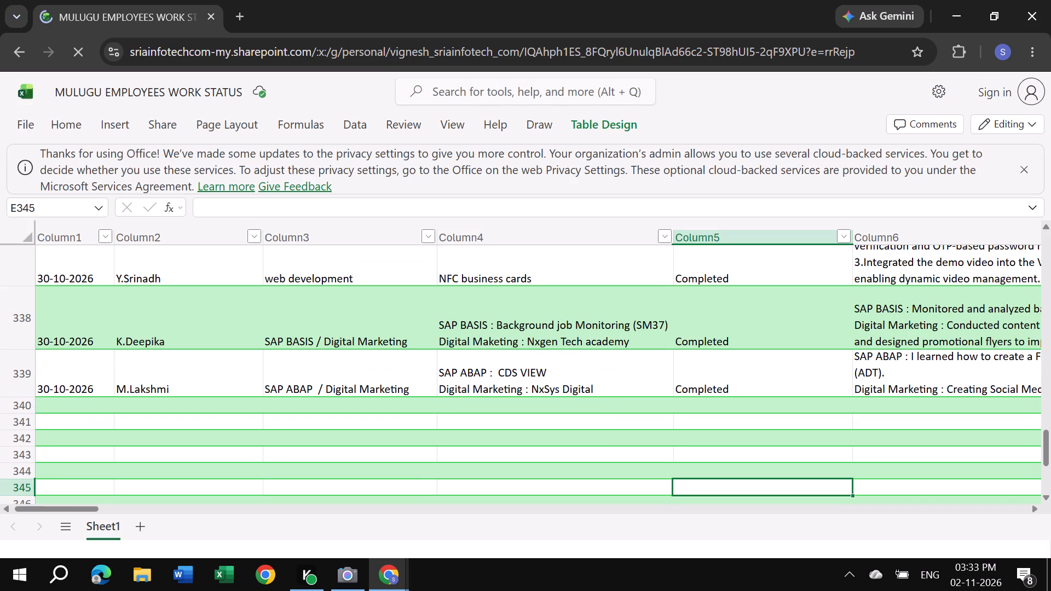
scroll(351, 372, "down", 3)
left_click(79, 320)
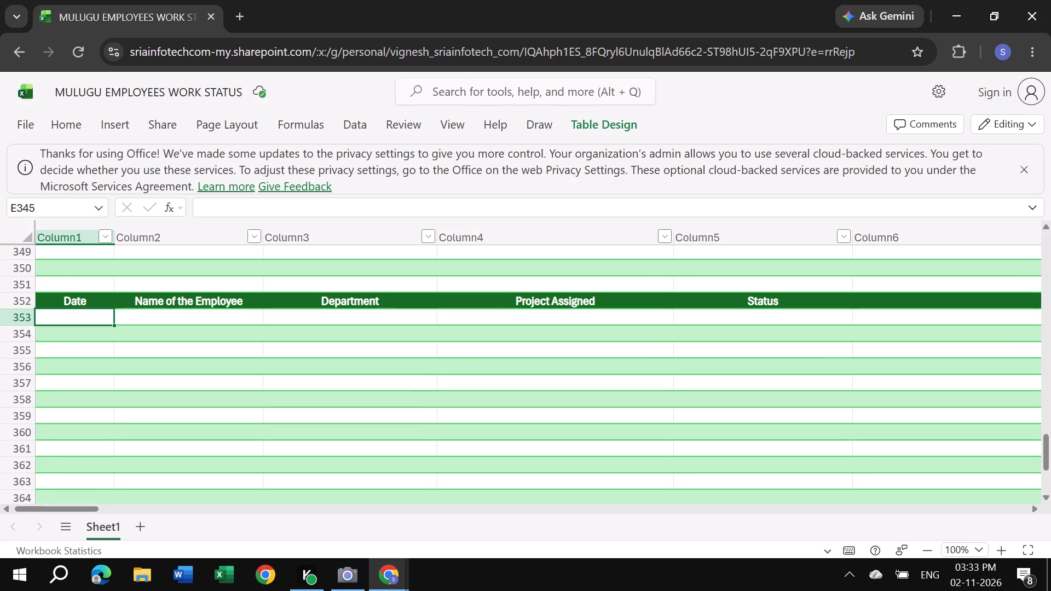
type("03")
key("period")
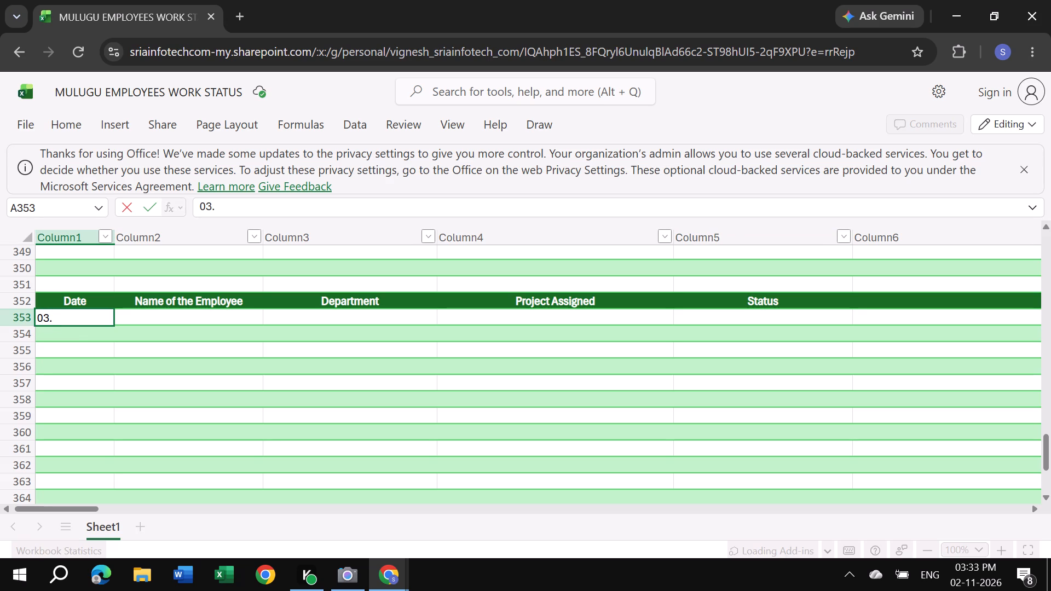
key("BackSpace")
key("BackSpace")
key("2")
key("minus")
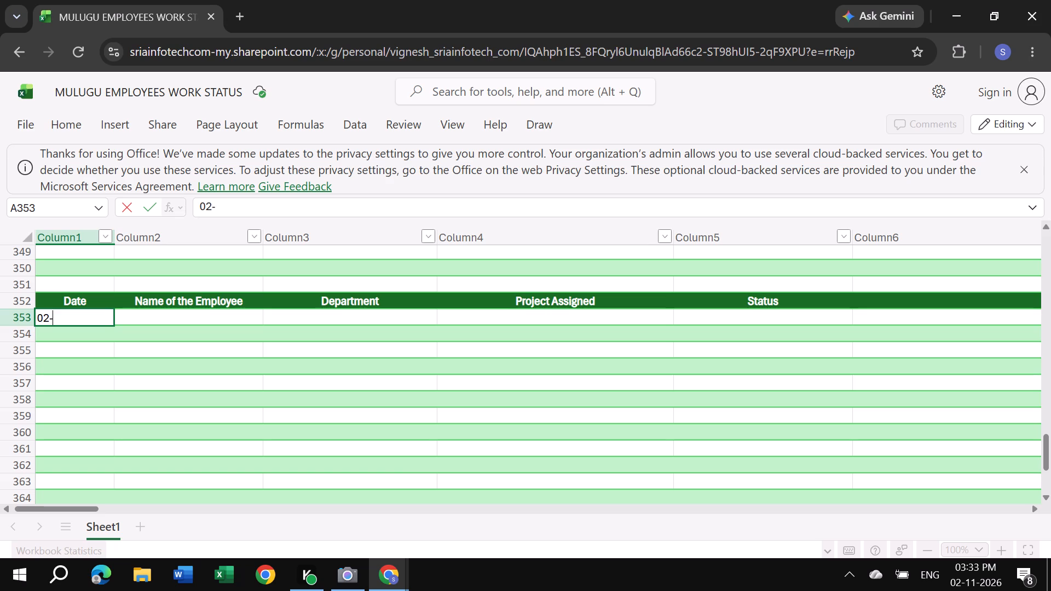
key("2")
key("BackSpace")
type("11-")
key("2")
type("02")
key("6")
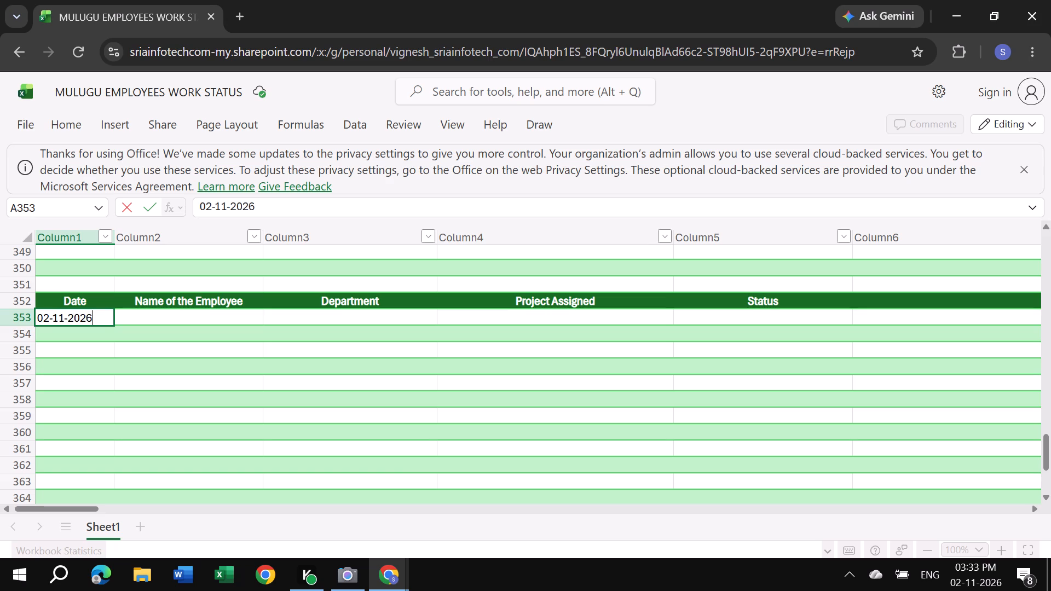
Fill in the employee's name in cell B353 with the autocompleted entry used in row 339.
scroll(260, 464, "up", 1)
scroll(260, 464, "right", 1)
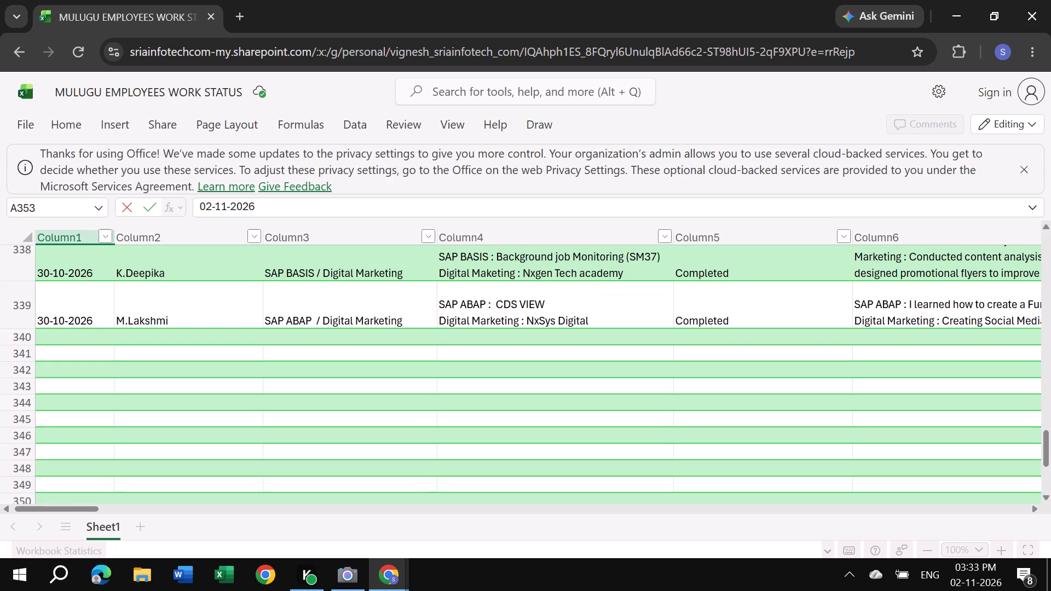
scroll(260, 464, "down", 2)
left_click(226, 406)
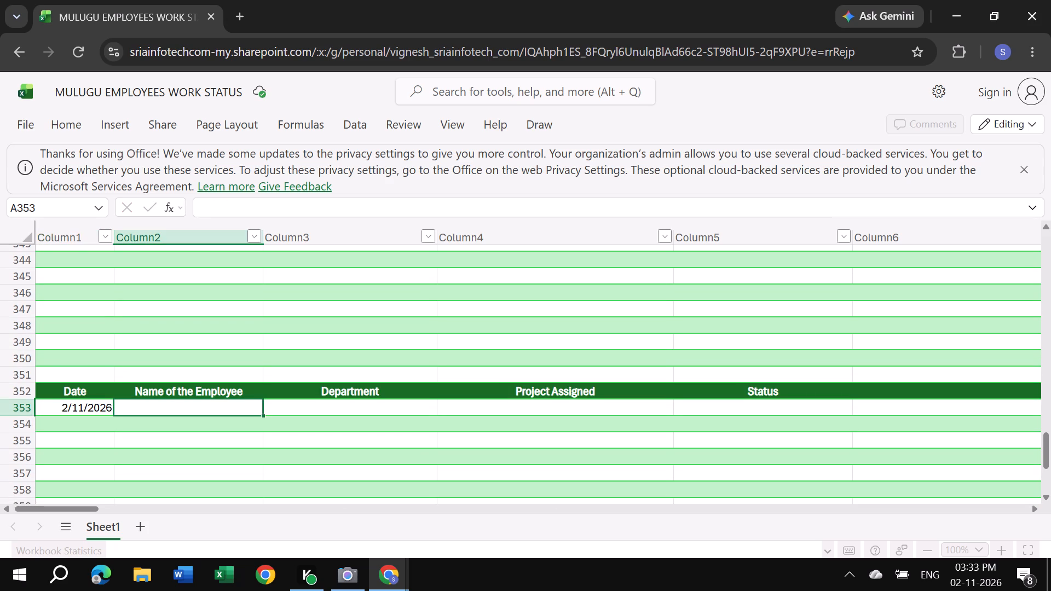
key("shift+m")
key("Return")
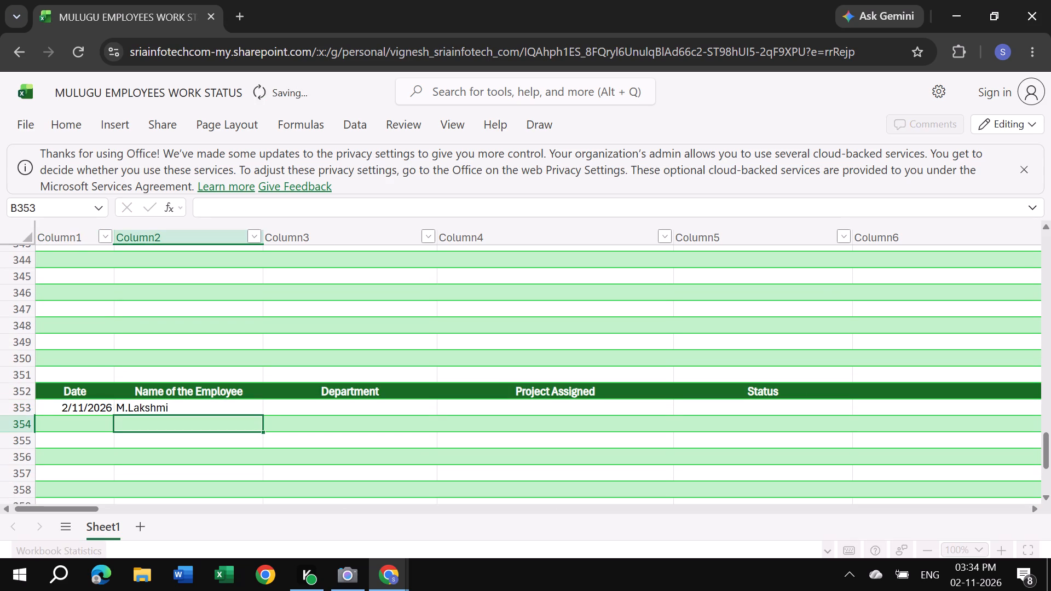
Set the Department in cell C353 to the suggested entry SAP ABAP / Digital Marketing.
left_click(396, 403)
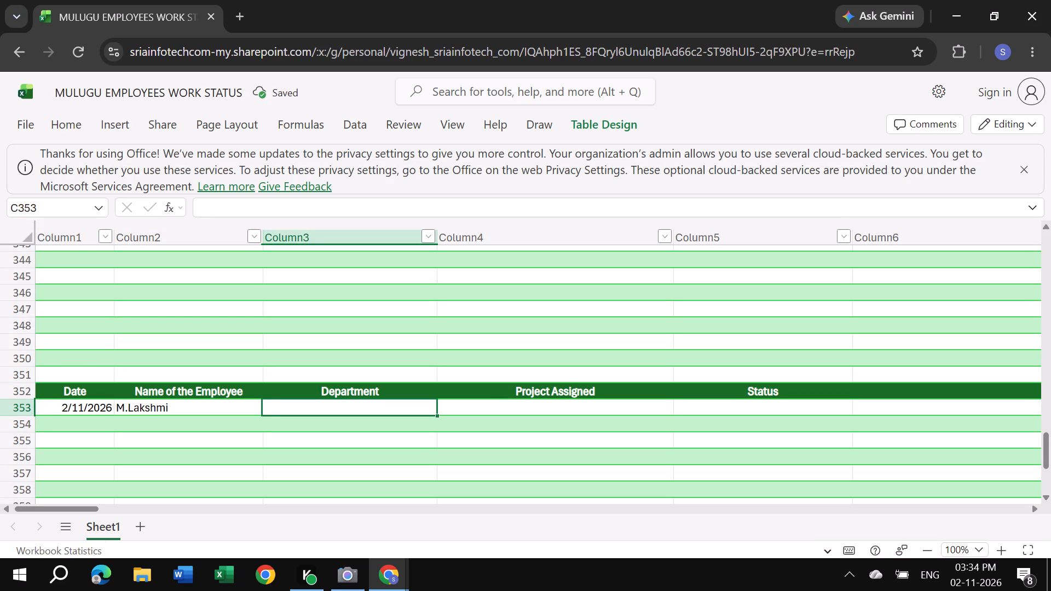
key("shift+s")
type("AP")
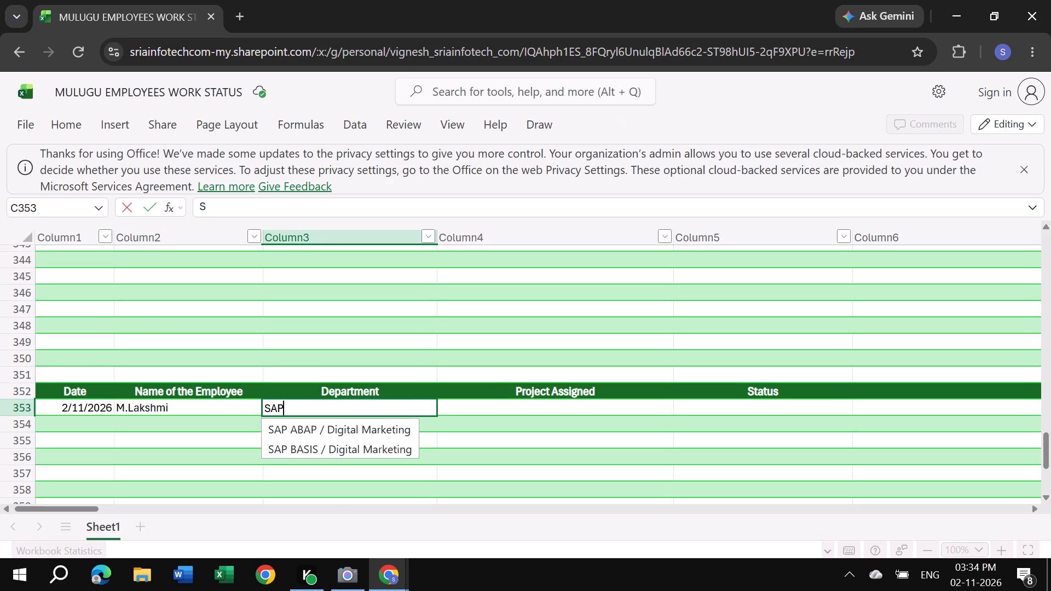
left_click(372, 428)
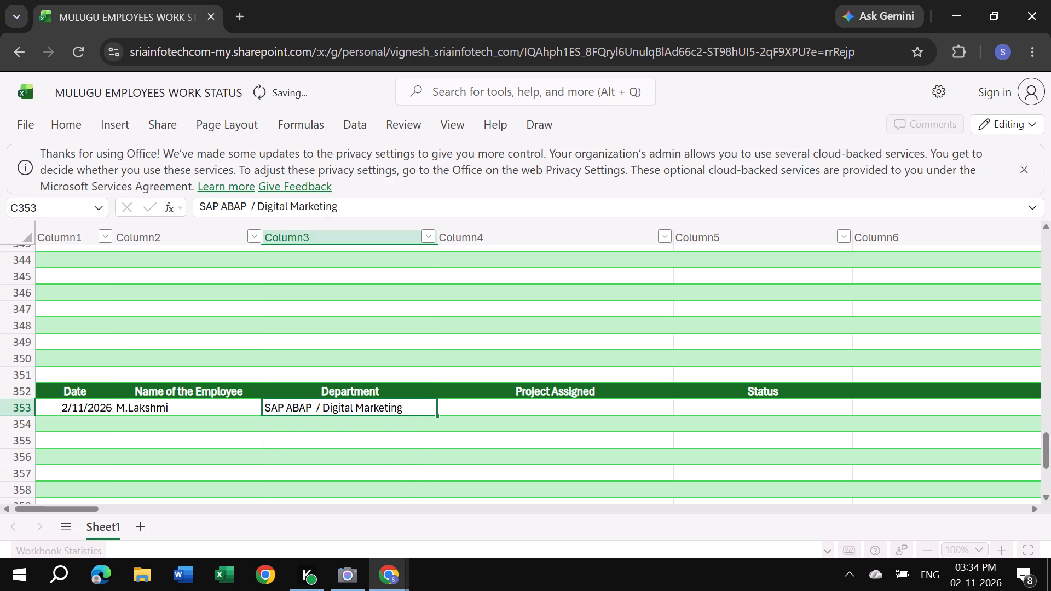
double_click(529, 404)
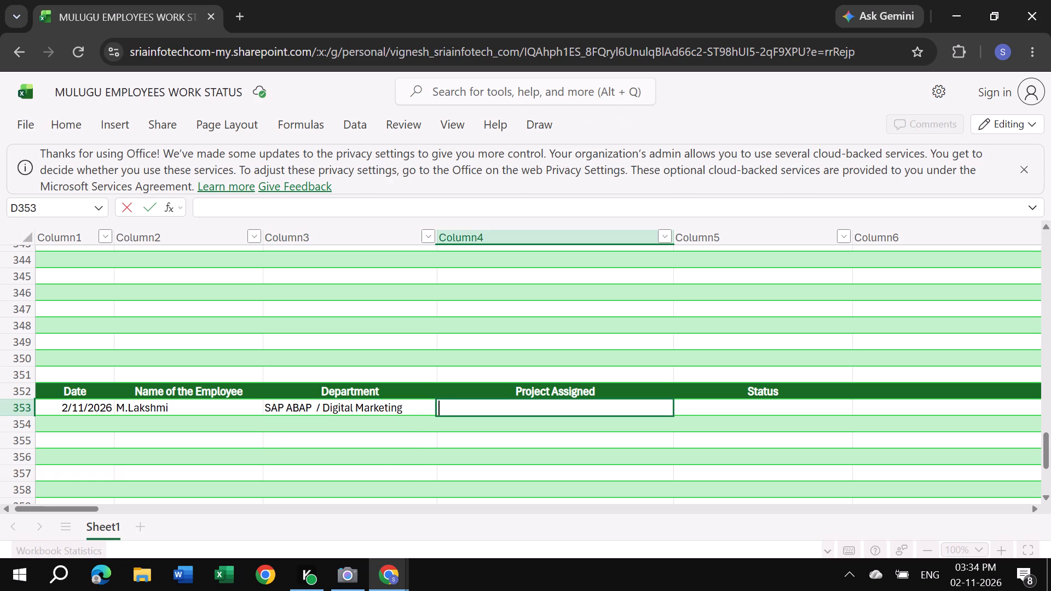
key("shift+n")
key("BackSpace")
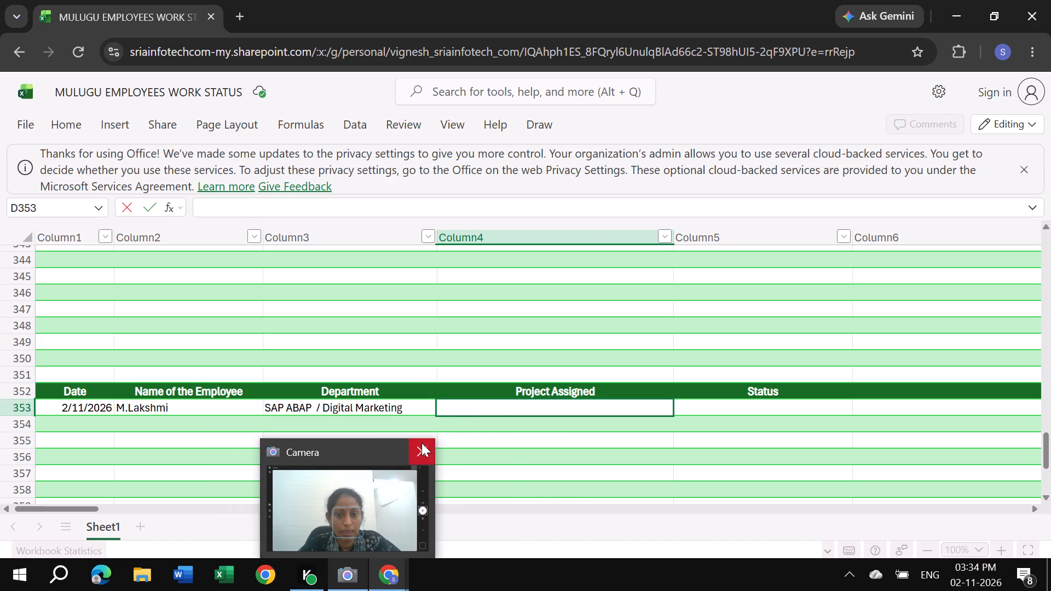
Close the Camera window and switch to the Digital Marketing Track spreadsheet window.
left_click(422, 443)
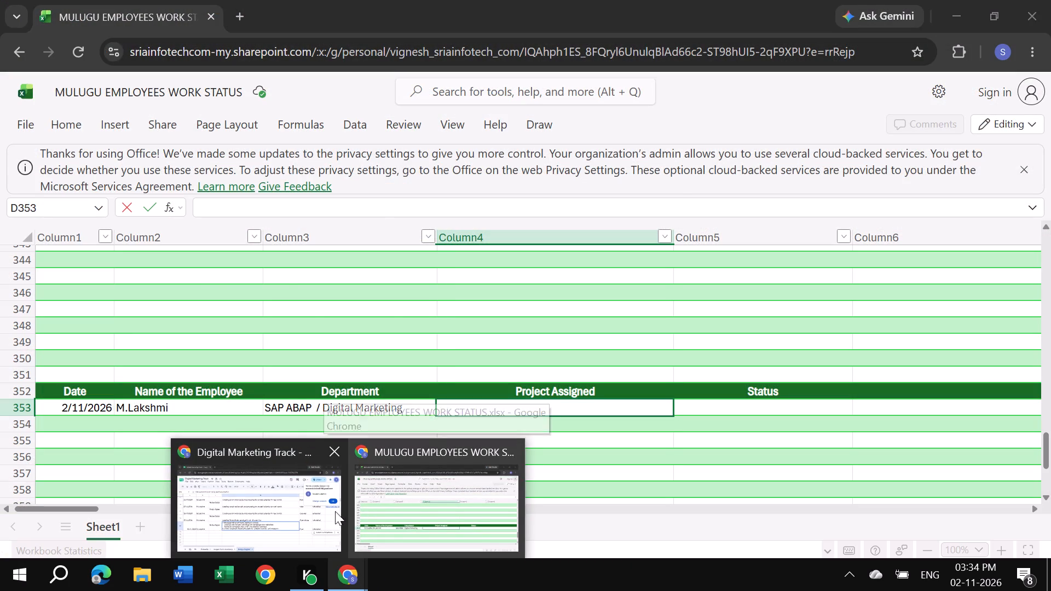
left_click(318, 514)
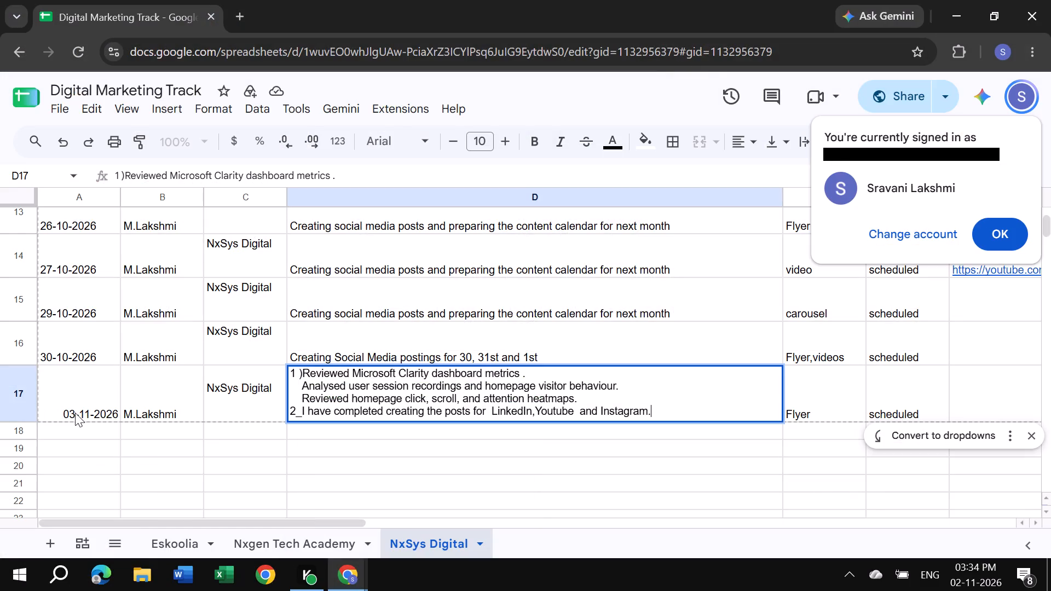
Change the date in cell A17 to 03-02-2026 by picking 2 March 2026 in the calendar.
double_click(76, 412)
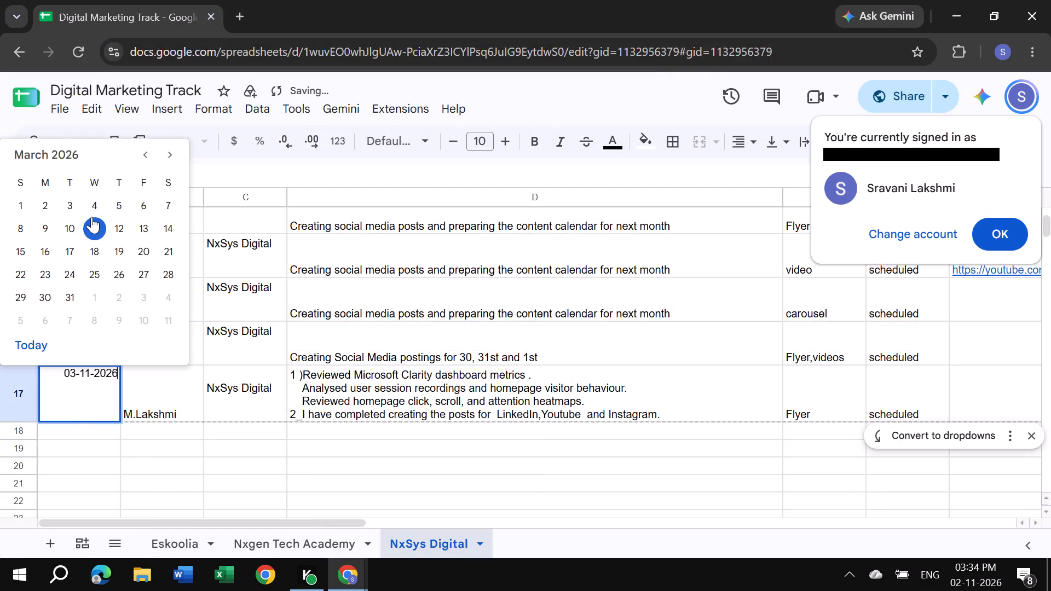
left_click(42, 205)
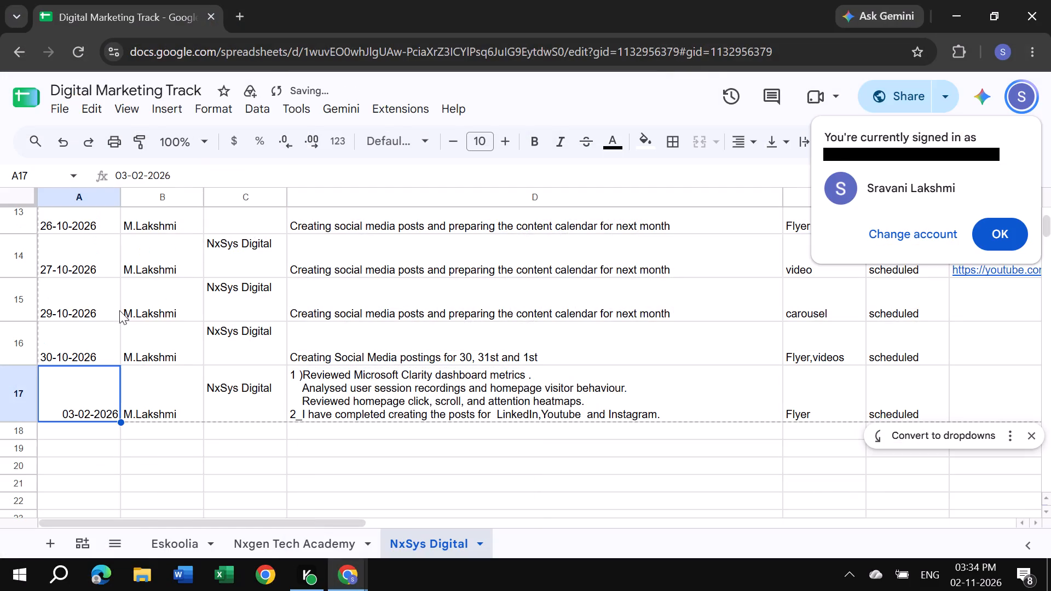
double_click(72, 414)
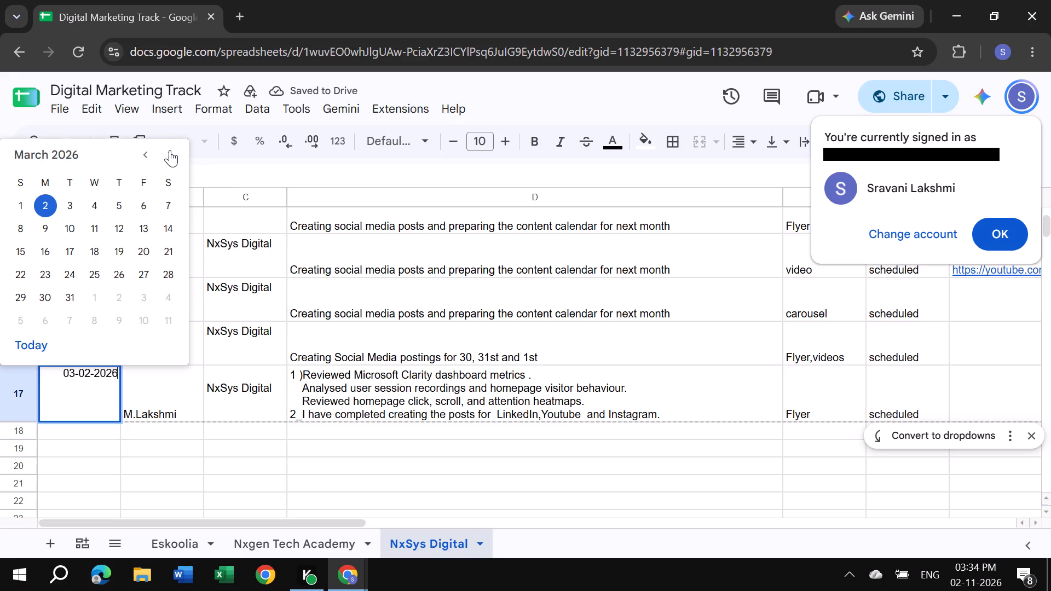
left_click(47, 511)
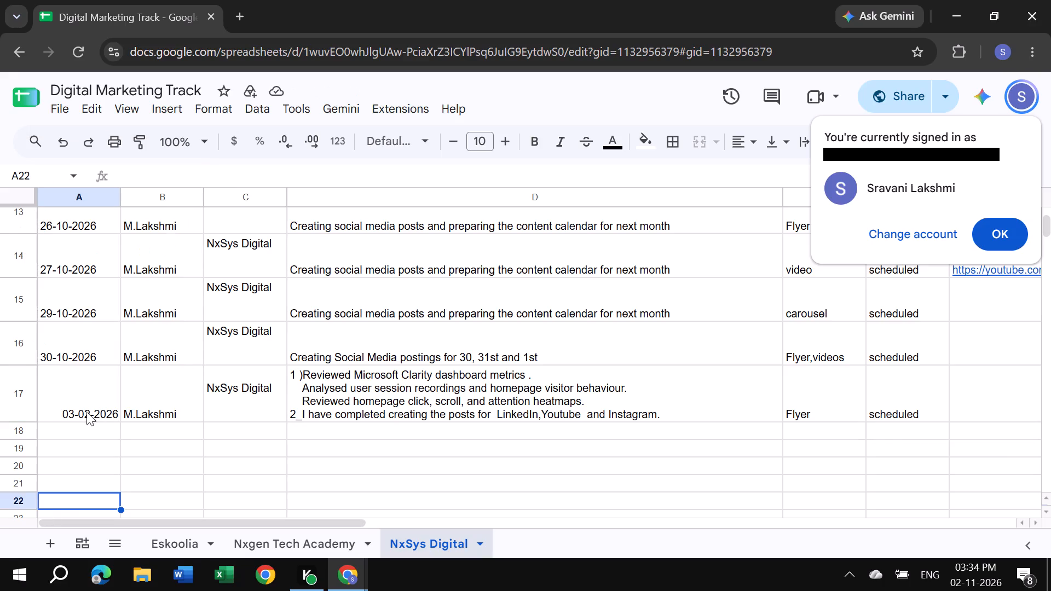
Correct the date in cell A17 of the NxSys Digital sheet to 02-11-2026.
double_click(86, 409)
left_click(90, 376)
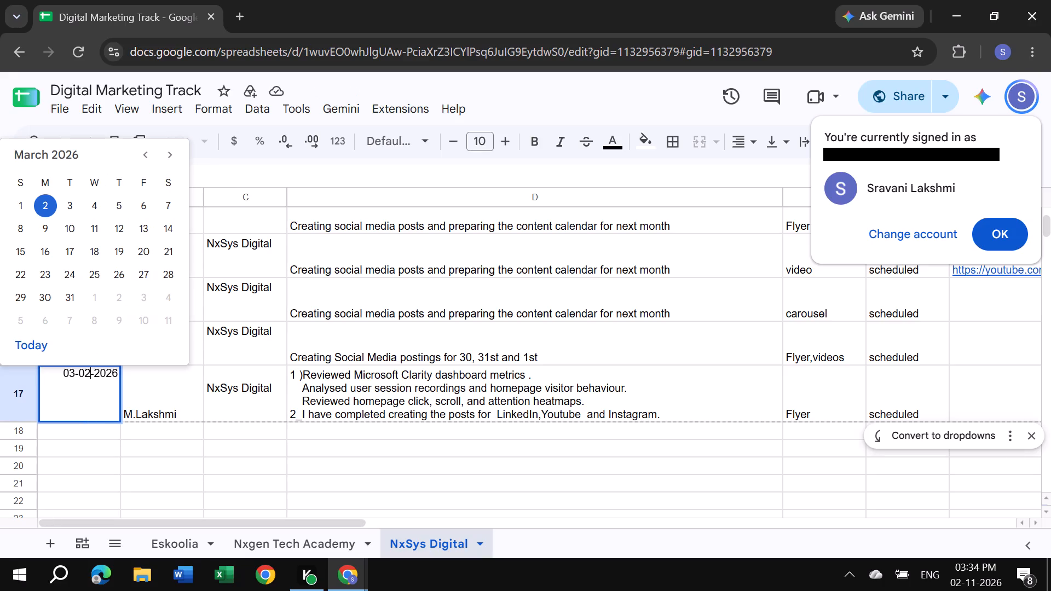
key("BackSpace")
key("BackSpace")
type("11")
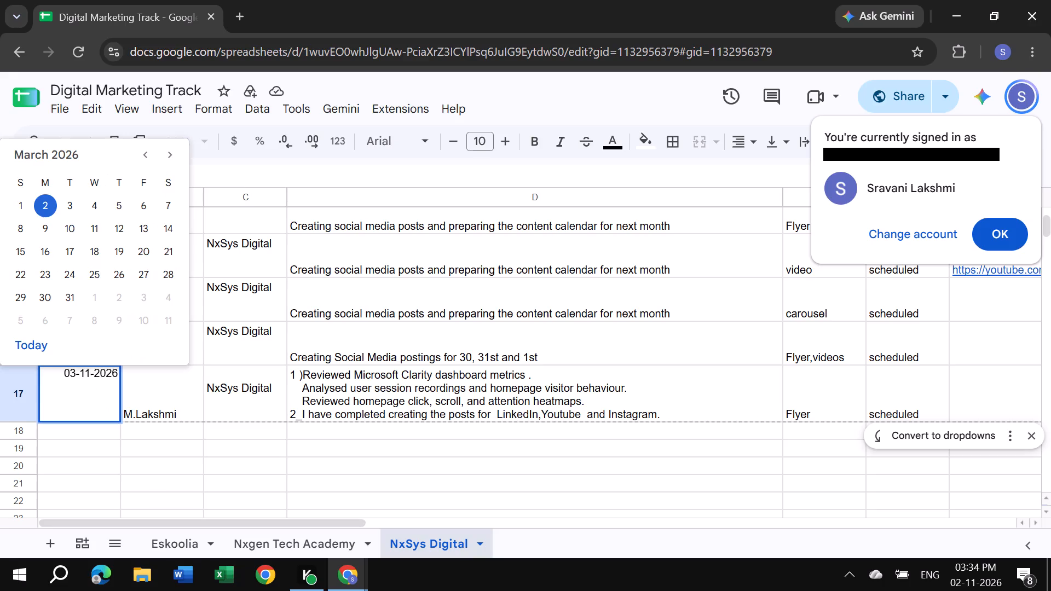
left_click(75, 378)
key("BackSpace")
key("2")
left_click(74, 450)
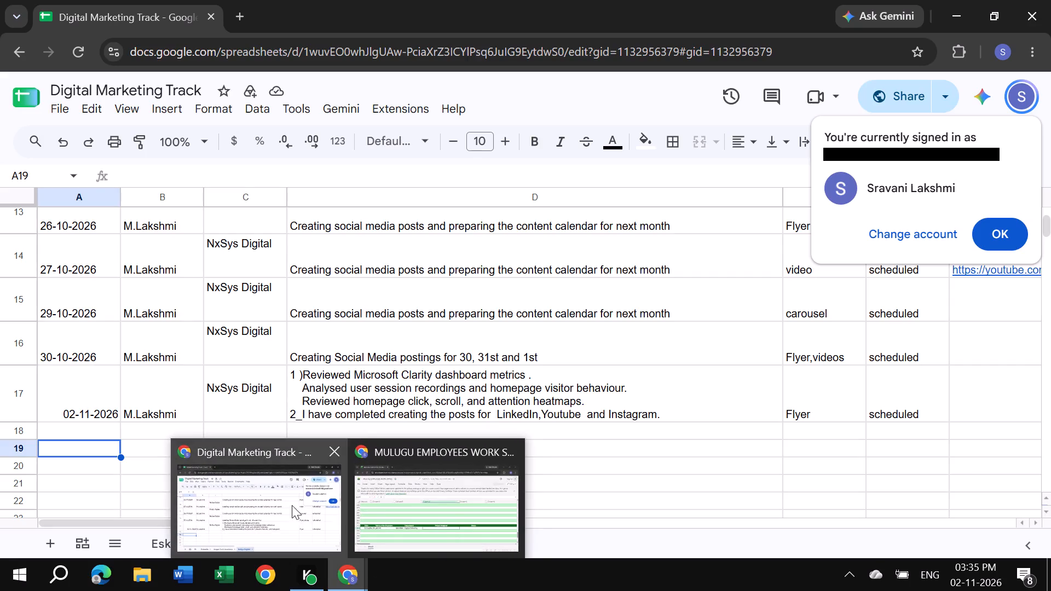
Switch to the MULUGU EMPLOYEES WORK STATUS workbook and open the Project Assigned cell D353 for editing.
left_click(450, 512)
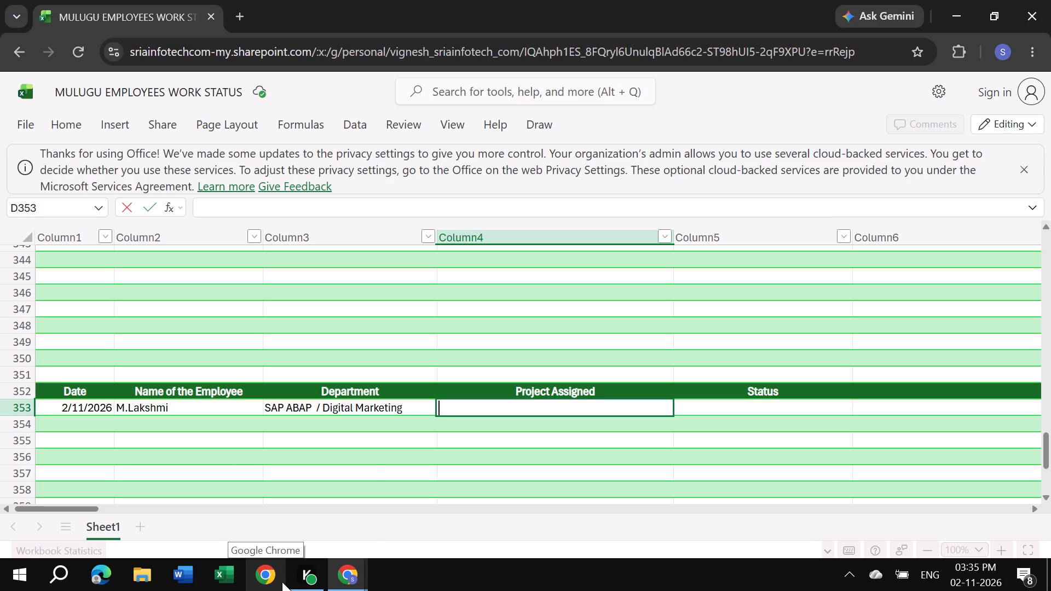
left_click(493, 408)
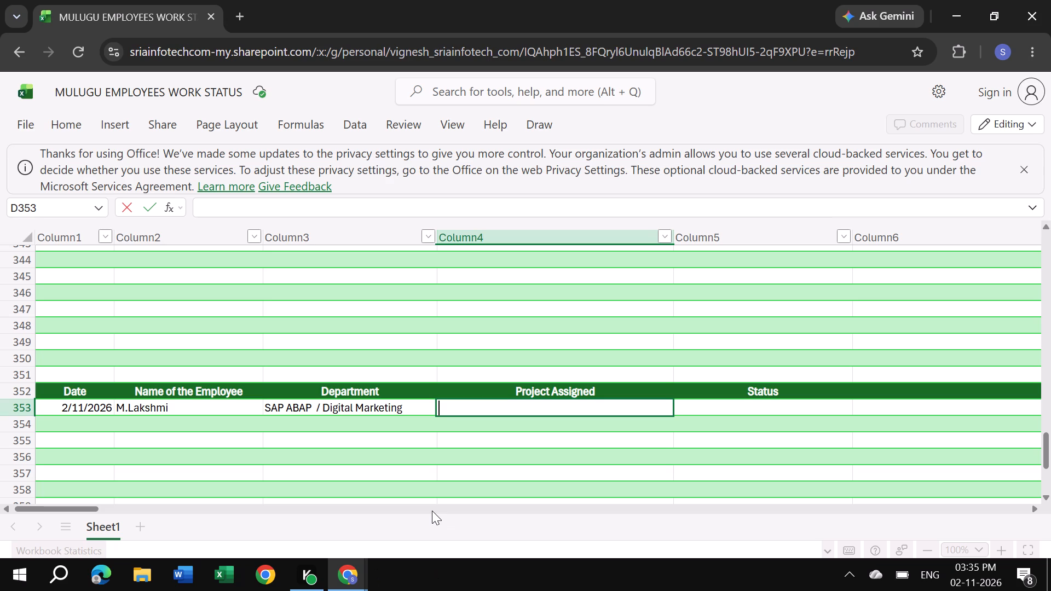
double_click(467, 402)
double_click(264, 573)
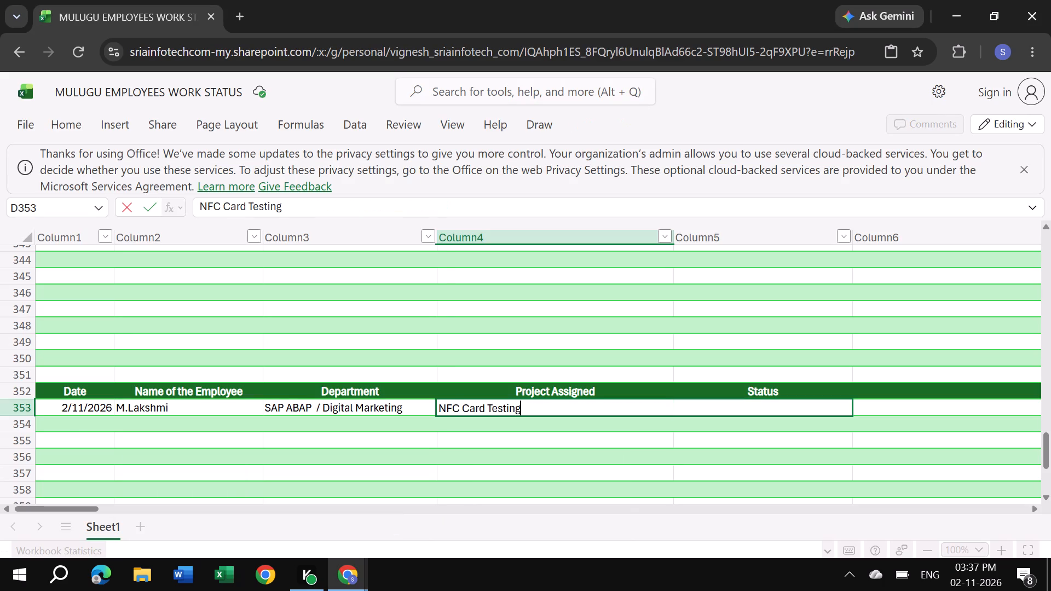
left_click(679, 426)
double_click(599, 407)
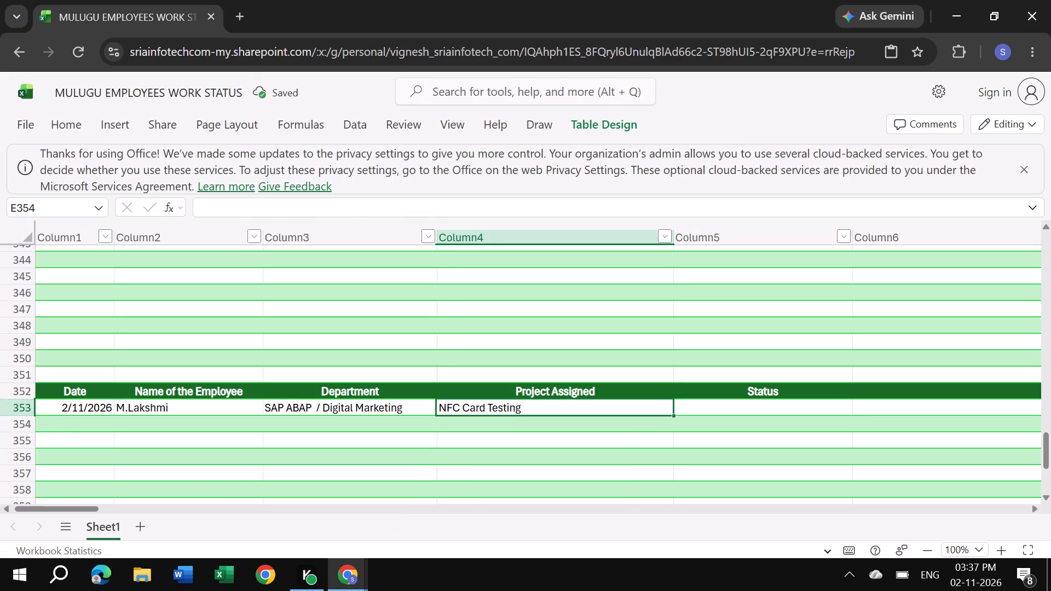
key("ctrl+Return")
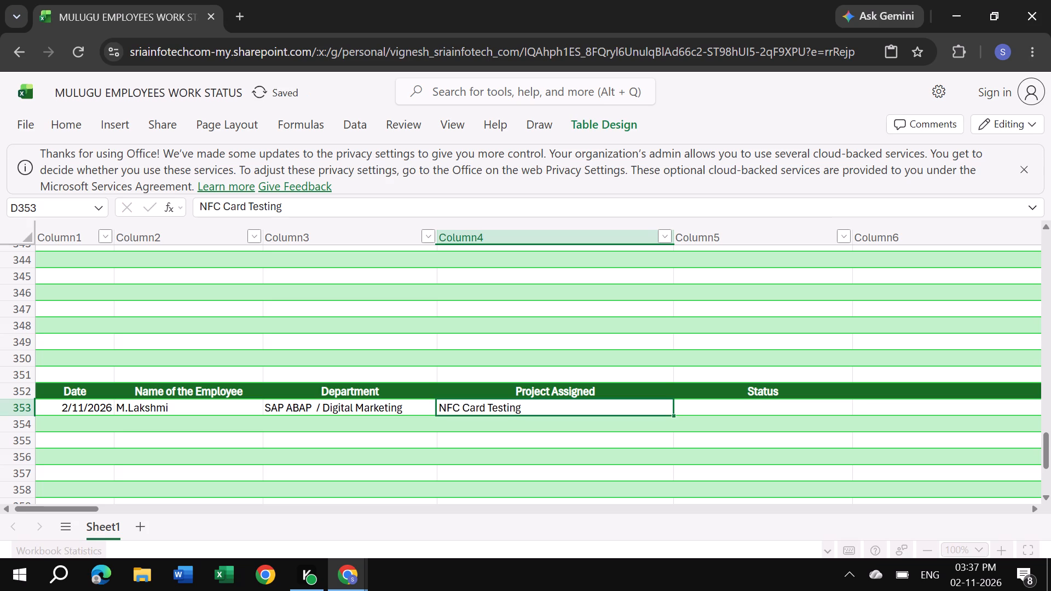
Extend the Project Assigned entry in cell D353 to read "NFC Card Testing. Digital Marketing : Nxsys Digital", with a wide gap between the two parts.
double_click(593, 407)
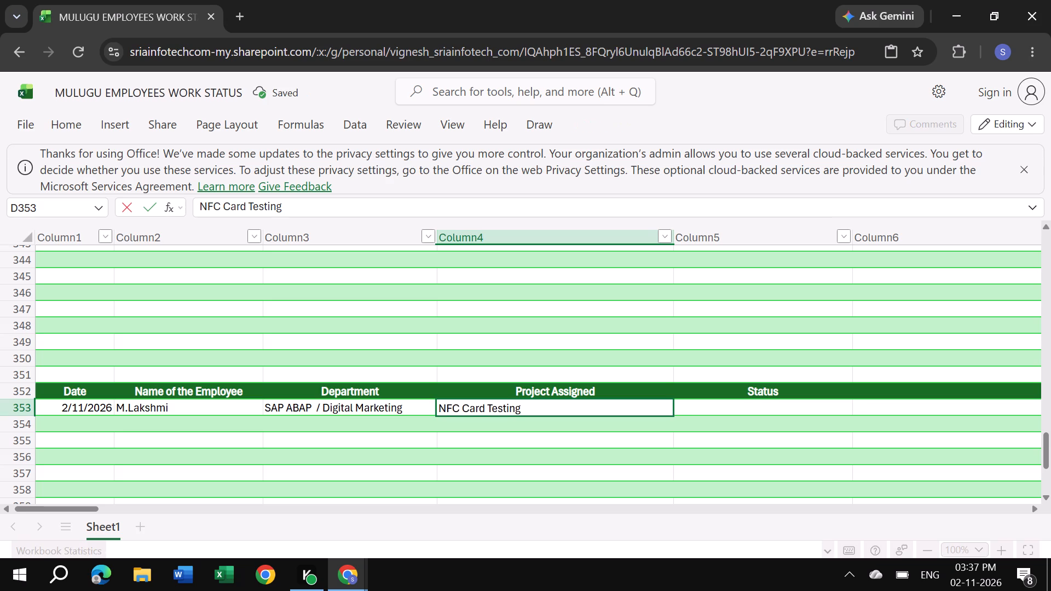
scroll(593, 372, "up", 1)
key("space")
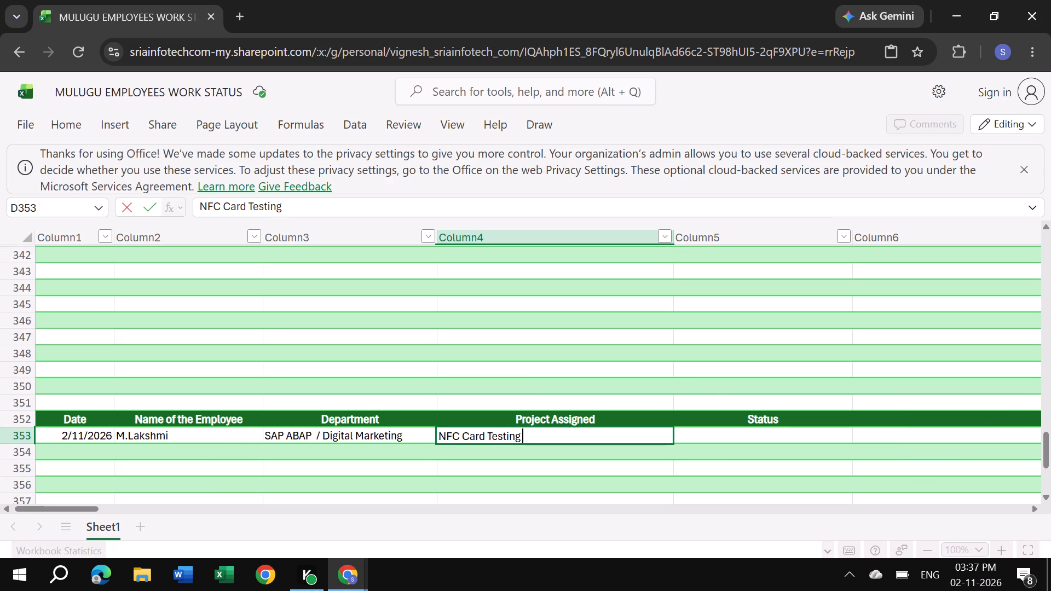
key("BackSpace")
type(".")
key("space")
type("Digital")
key("space")
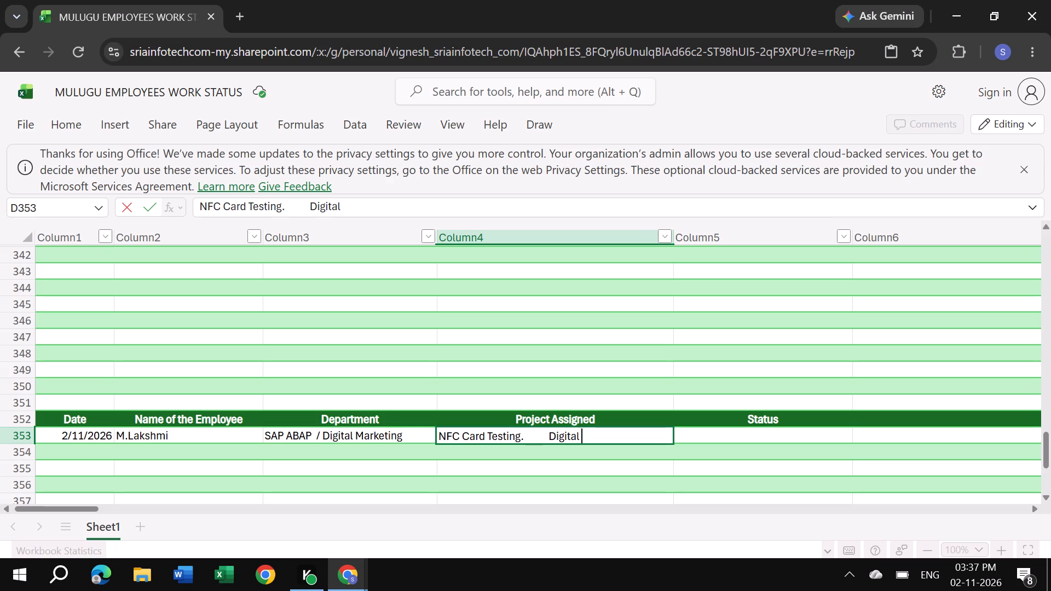
key("BackSpace")
key("space")
type("Maek")
key("BackSpace")
key("BackSpace")
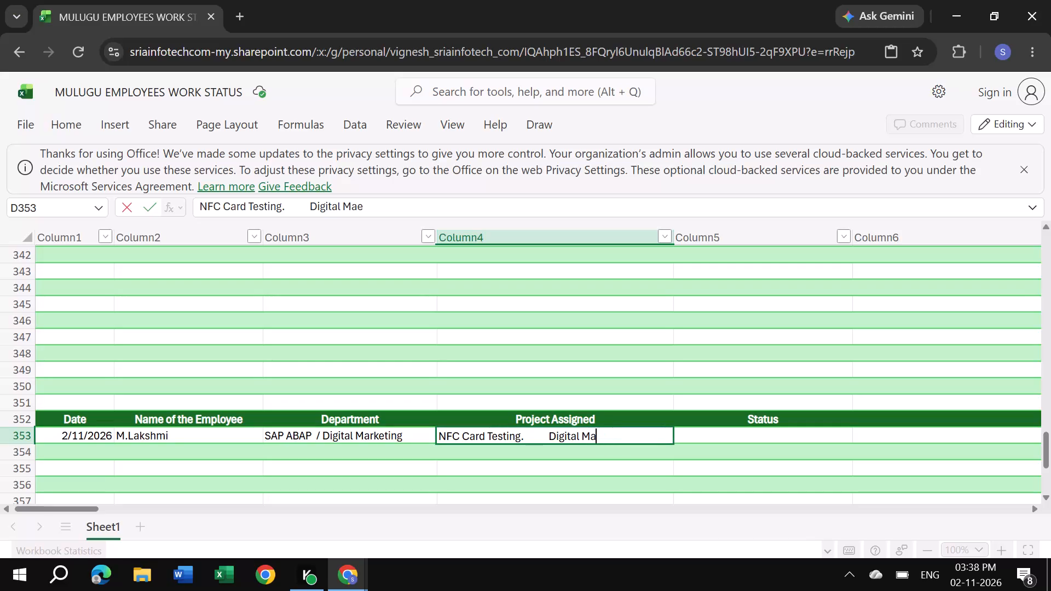
type("rketing :")
key("space")
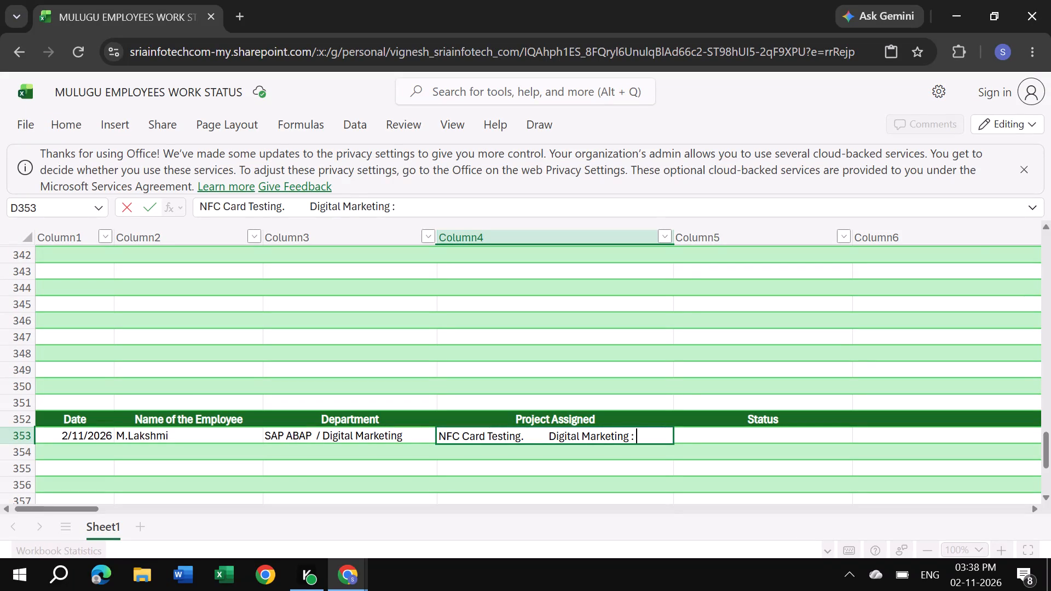
scroll(694, 405, "up", 2)
scroll(694, 405, "down", 3)
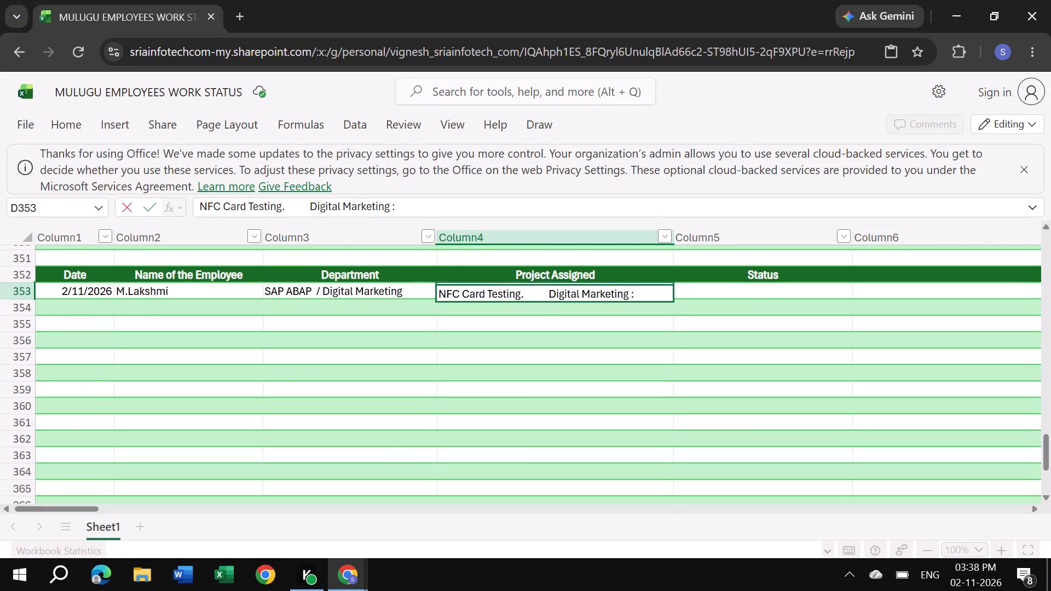
type("Nxsys")
key("space")
type("Digital")
key("space")
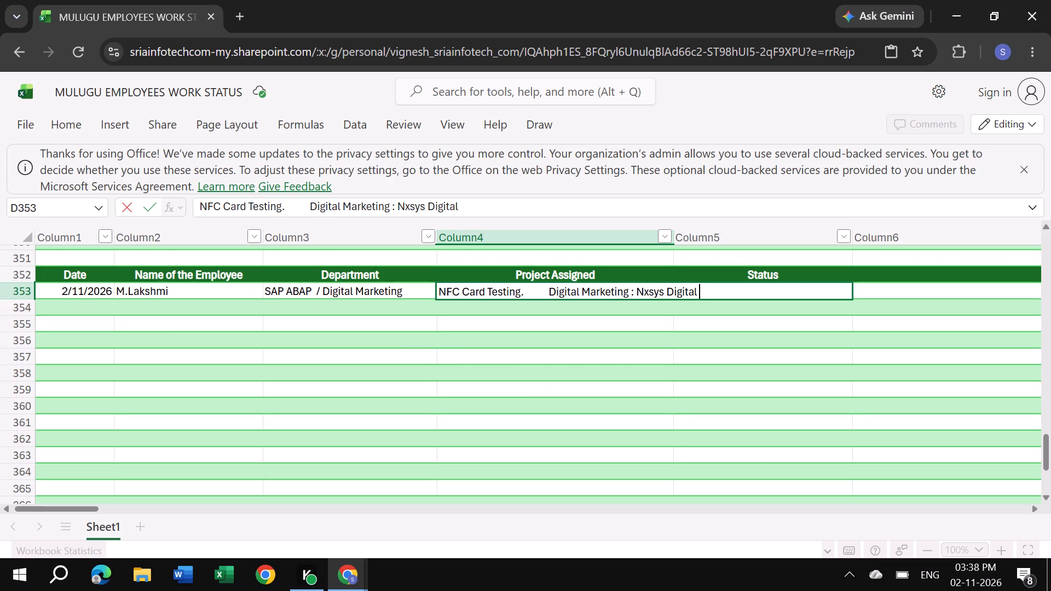
key("Return")
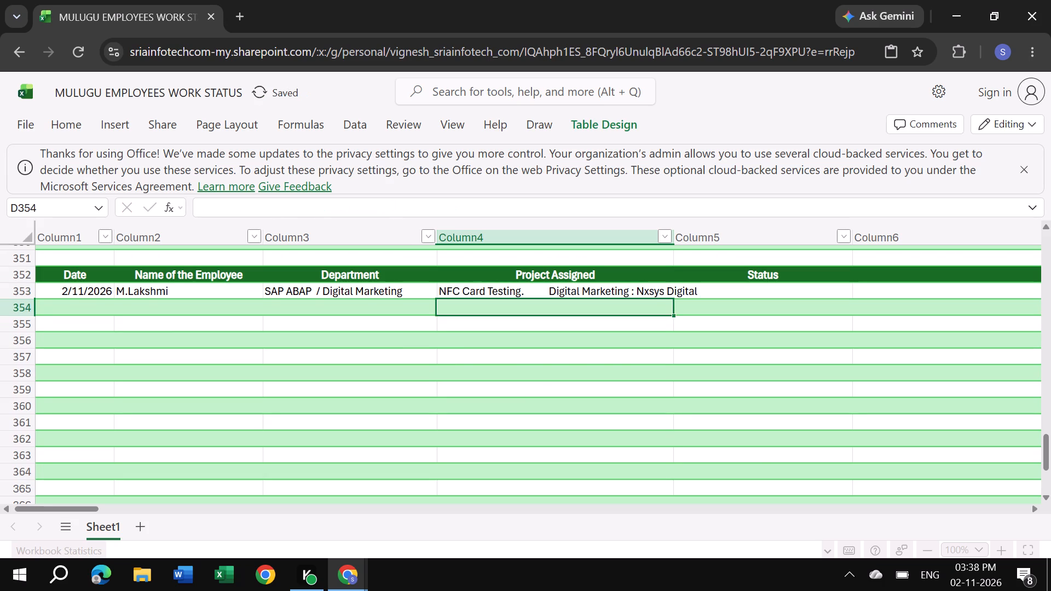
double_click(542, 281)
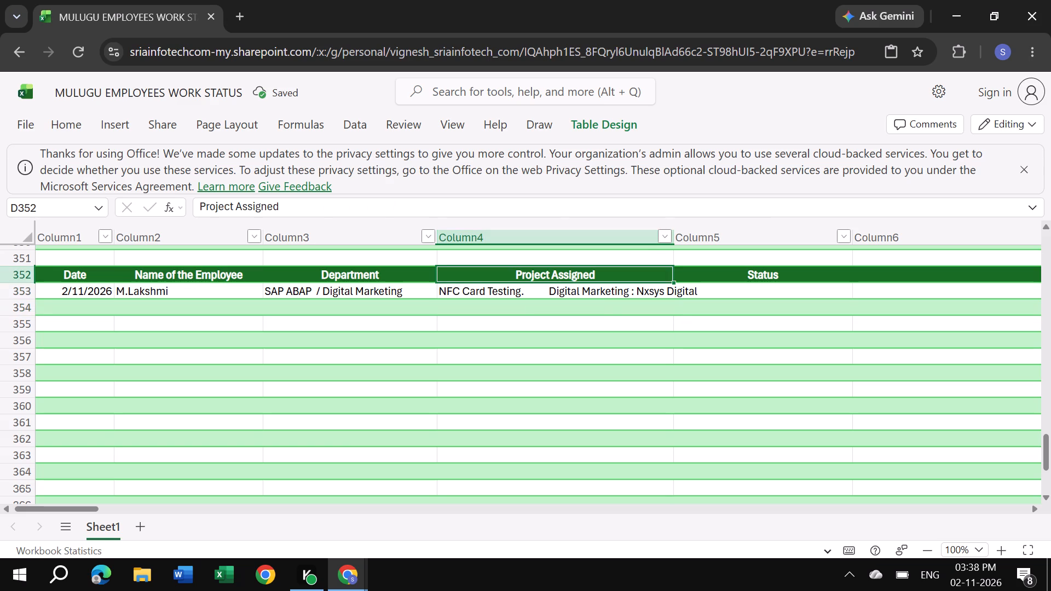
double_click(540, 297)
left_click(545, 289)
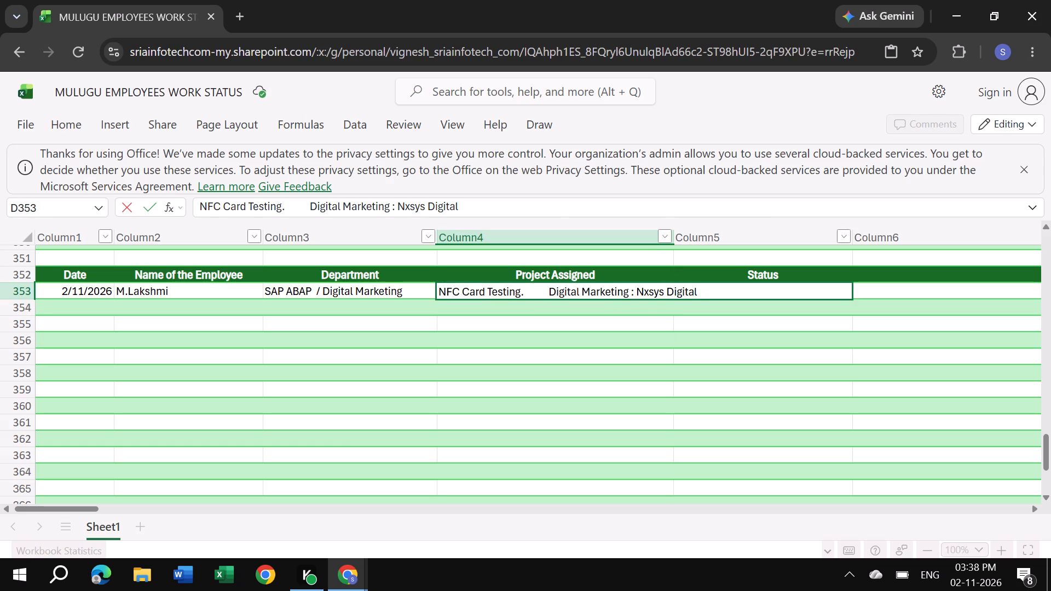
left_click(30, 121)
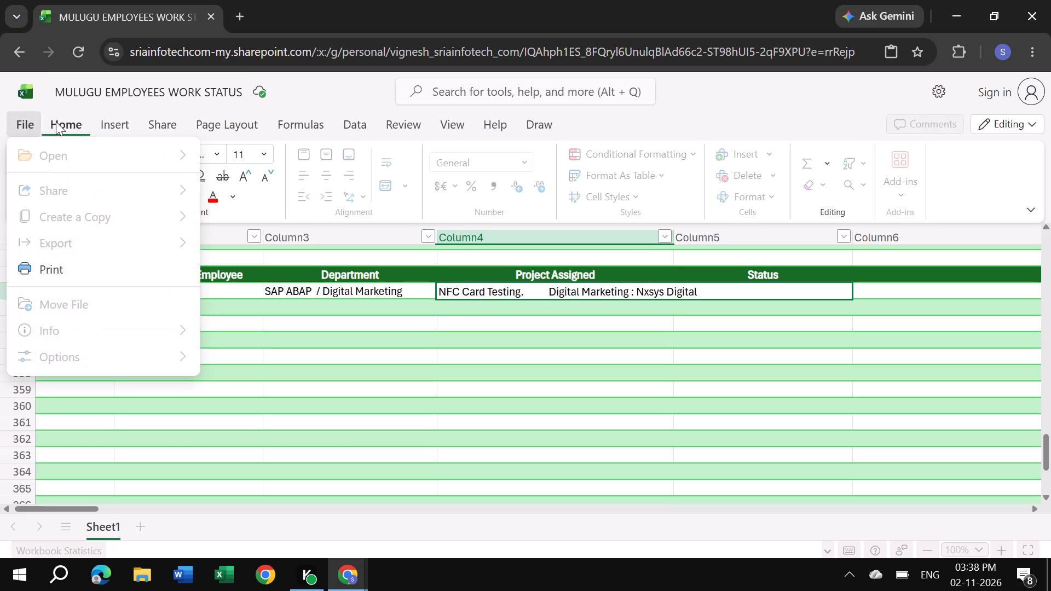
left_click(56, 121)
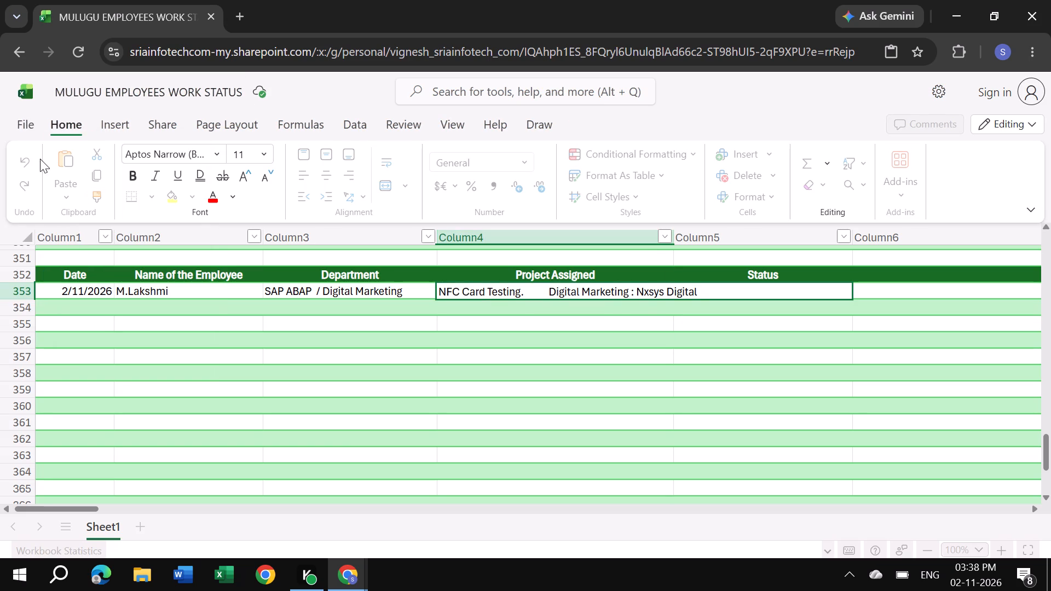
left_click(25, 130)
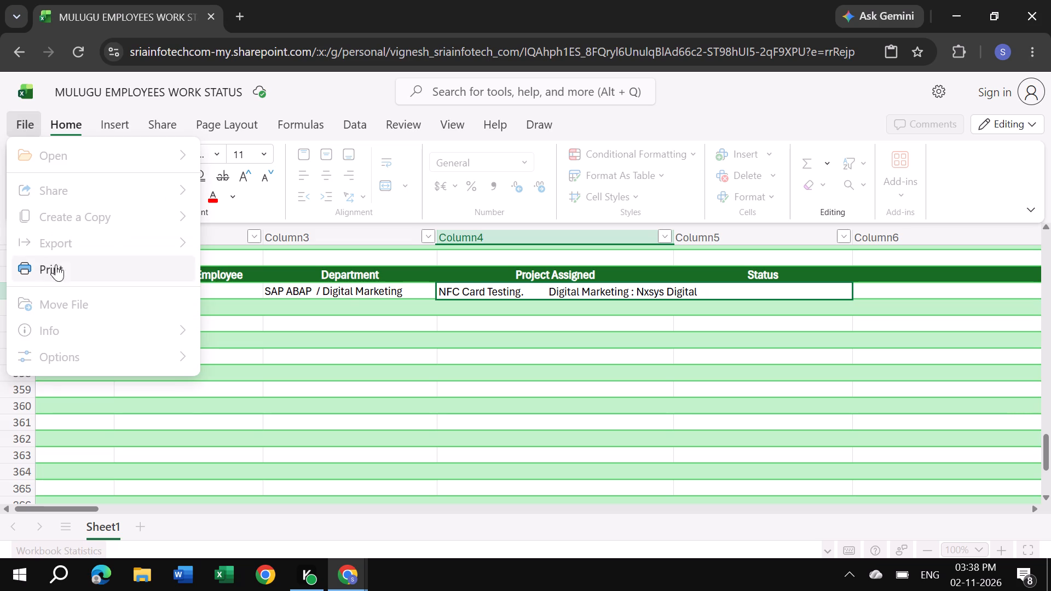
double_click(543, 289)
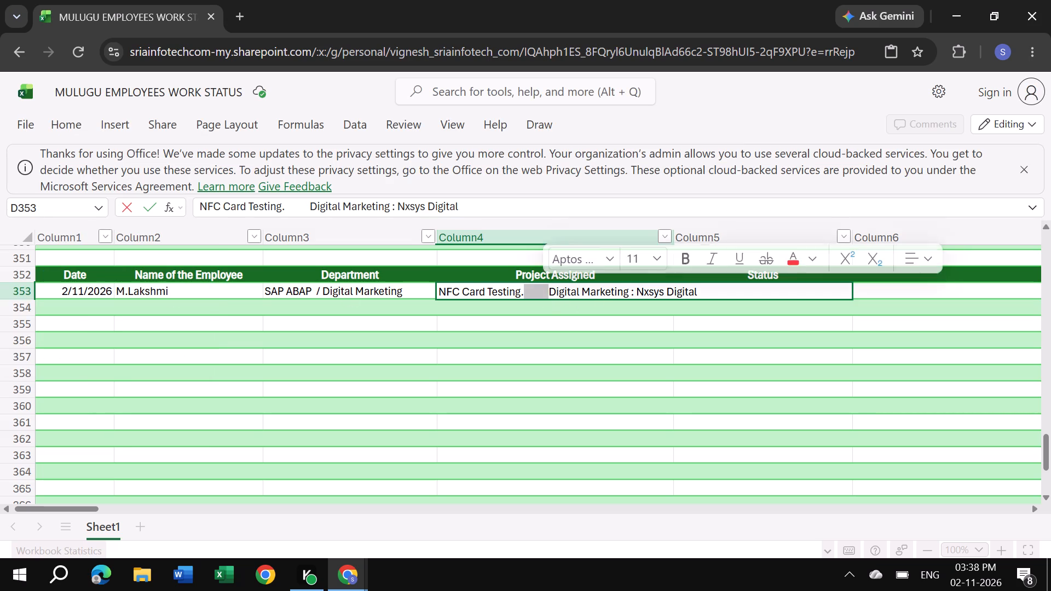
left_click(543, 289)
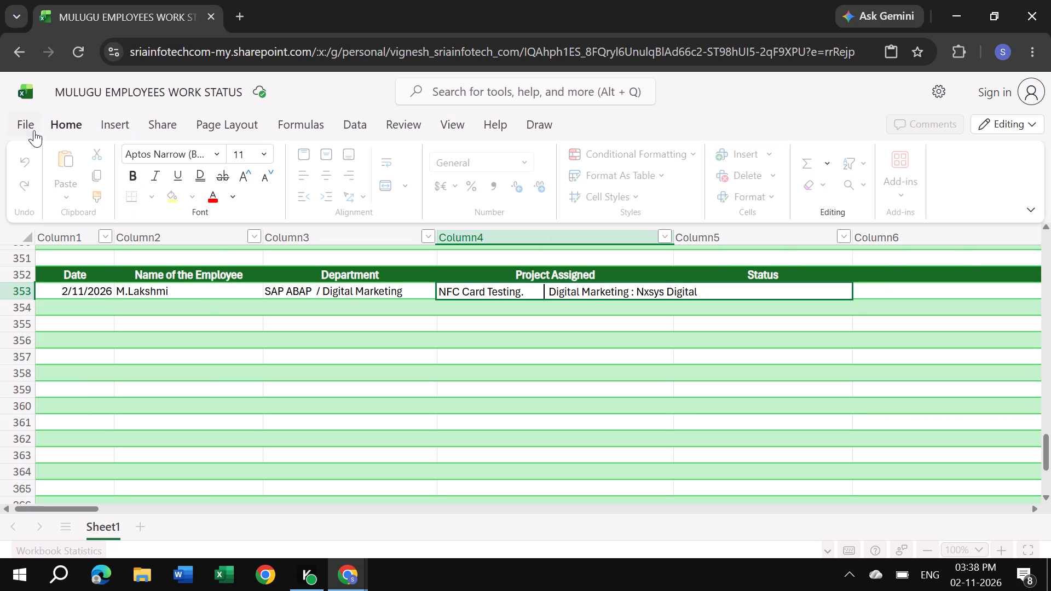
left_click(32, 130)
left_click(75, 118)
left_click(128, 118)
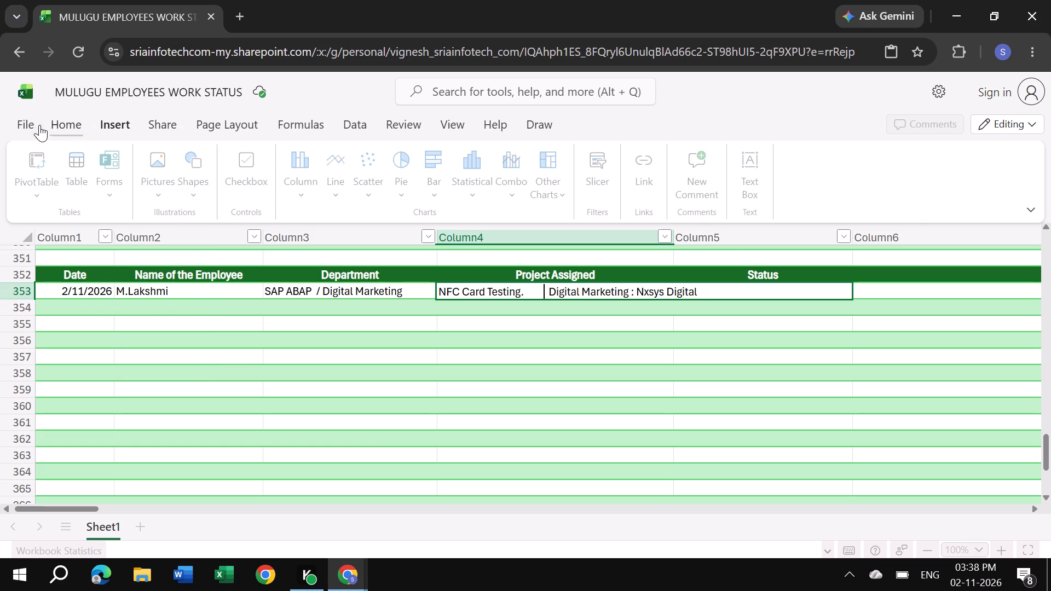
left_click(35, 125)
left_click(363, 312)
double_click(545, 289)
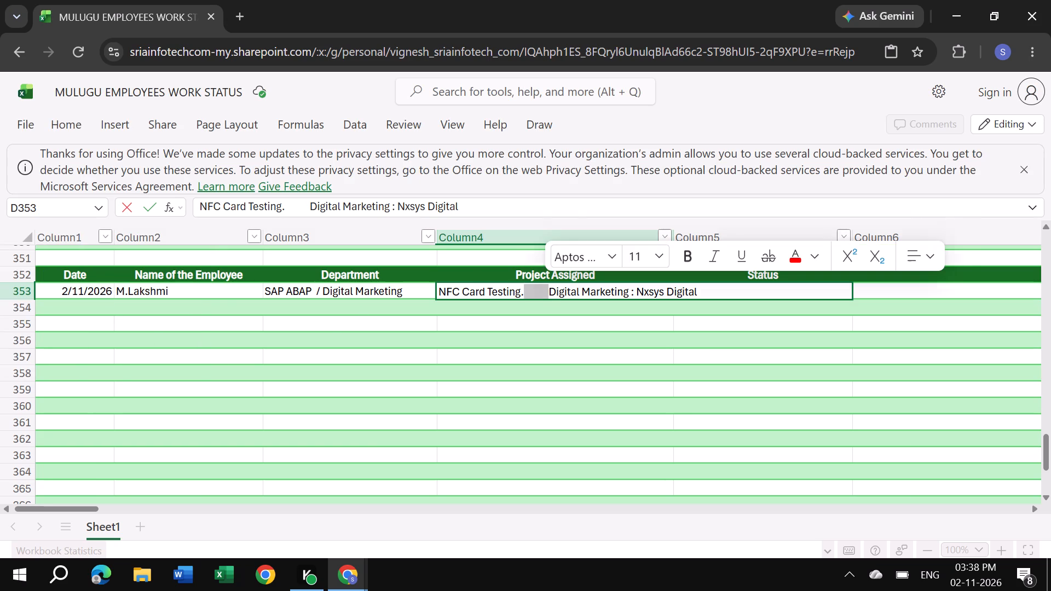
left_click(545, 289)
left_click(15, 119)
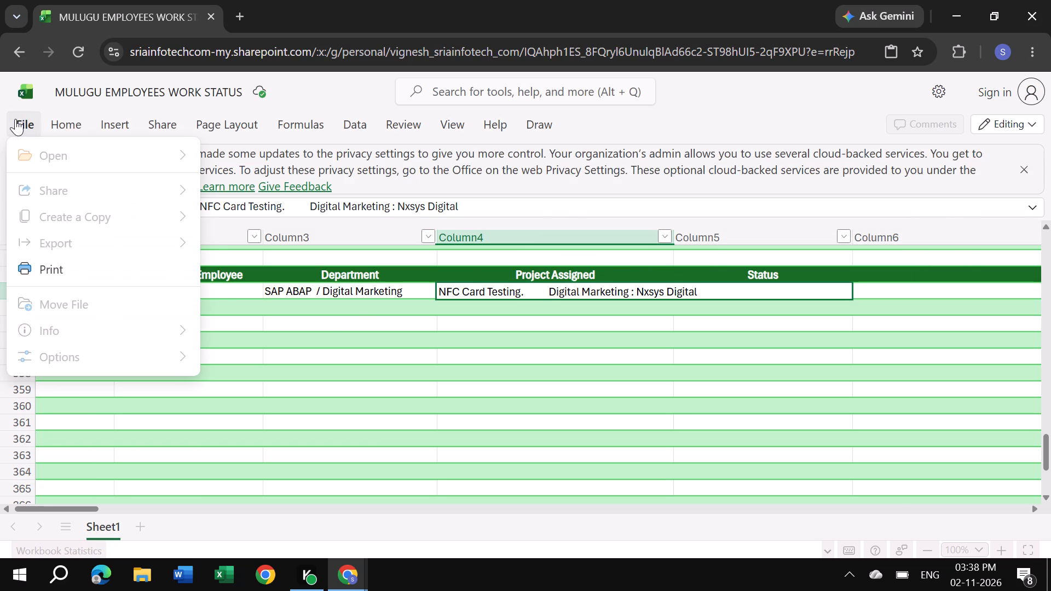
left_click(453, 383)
Widen the gap before "Digital Marketing : Nxsys Digital" in cell D353 by inserting extra spaces after "NFC Card Testing.".
double_click(541, 293)
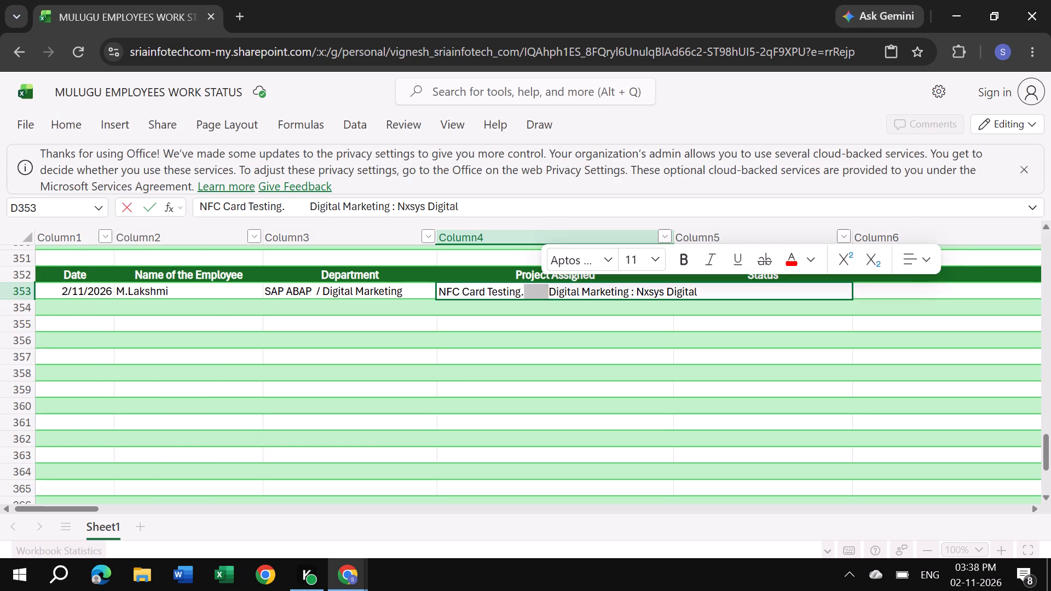
left_click(541, 293)
key("space")
key("space")
key("space")
key("space")
key("space")
key("space")
key("space")
key("space")
key("space")
key("space")
key("space")
key("space")
key("space")
key("space")
key("space")
key("space")
key("space")
key("space")
key("space")
key("space")
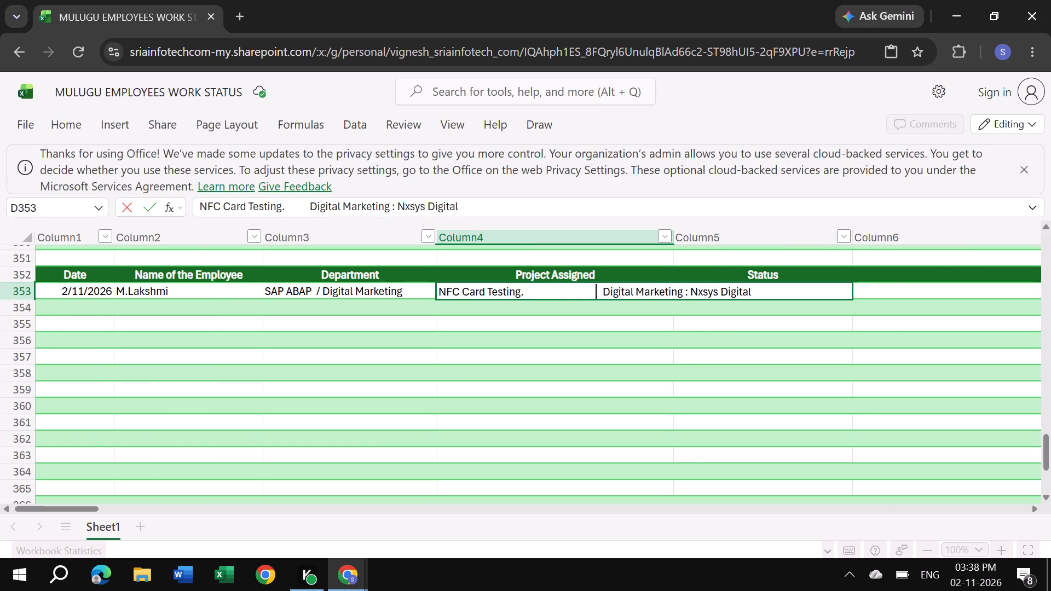
key("ctrl+Return")
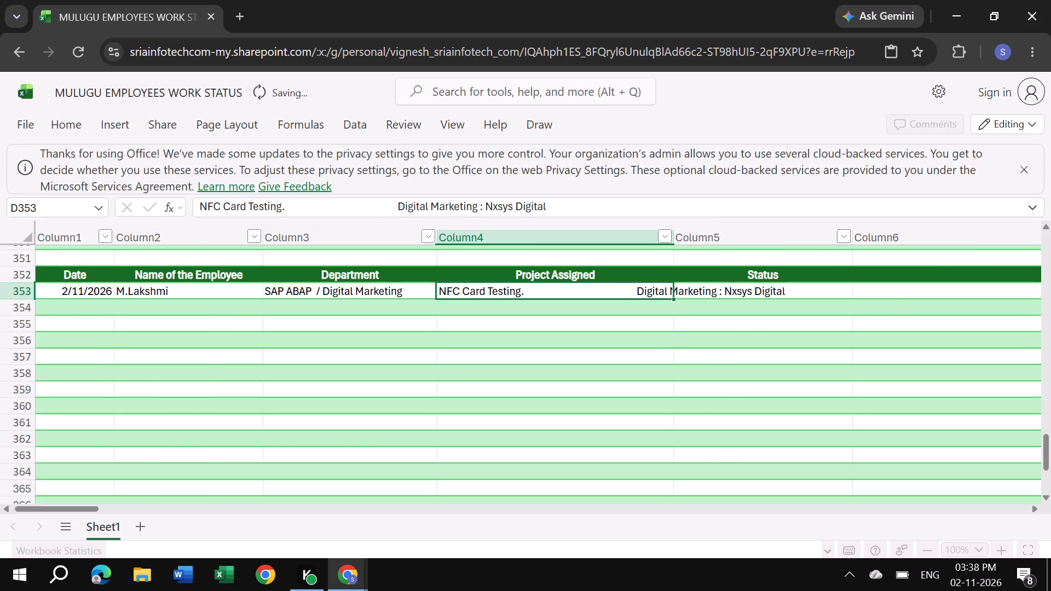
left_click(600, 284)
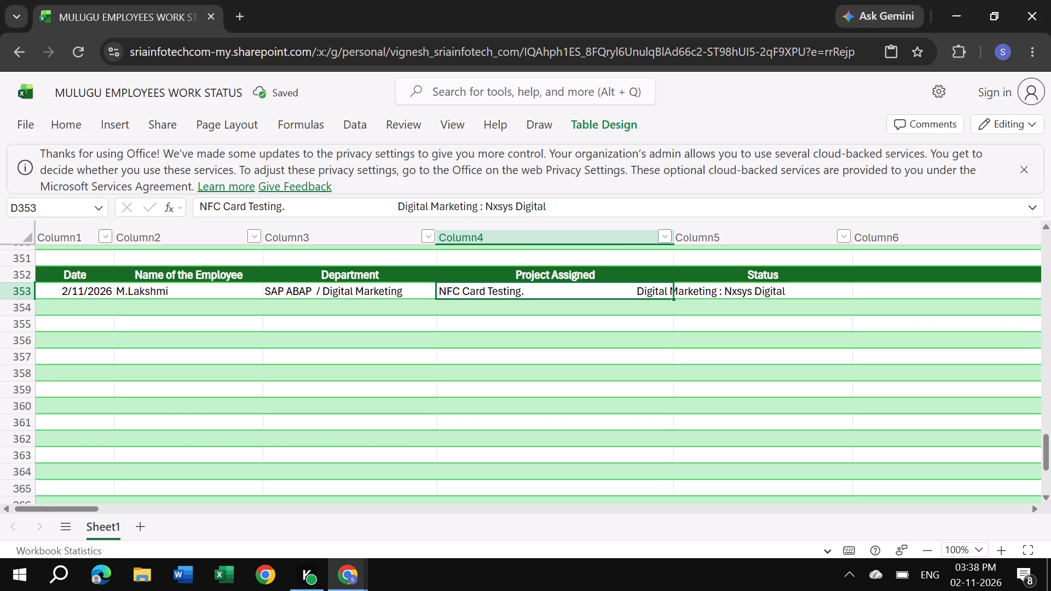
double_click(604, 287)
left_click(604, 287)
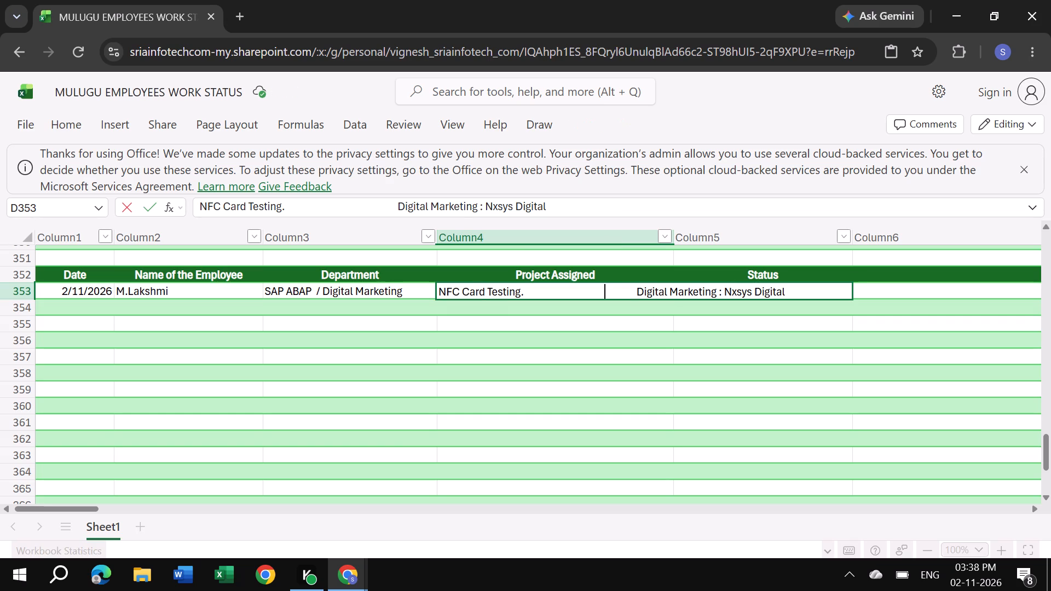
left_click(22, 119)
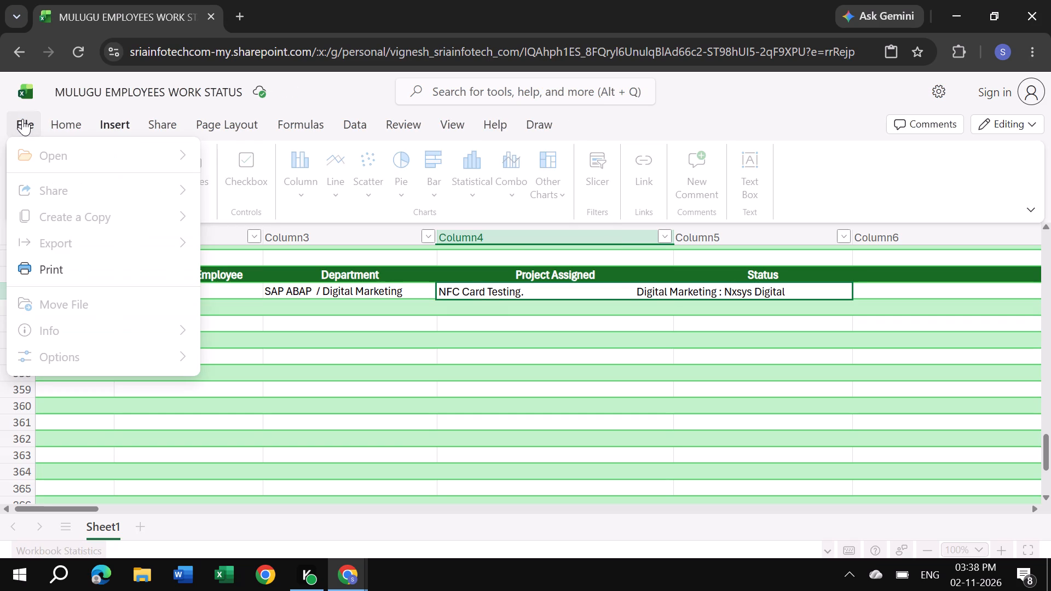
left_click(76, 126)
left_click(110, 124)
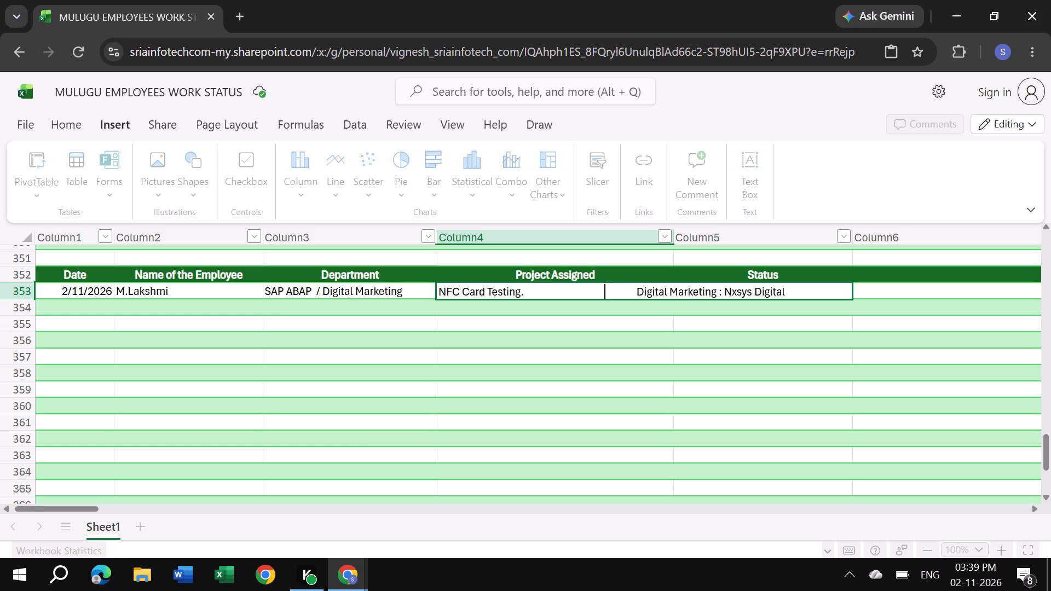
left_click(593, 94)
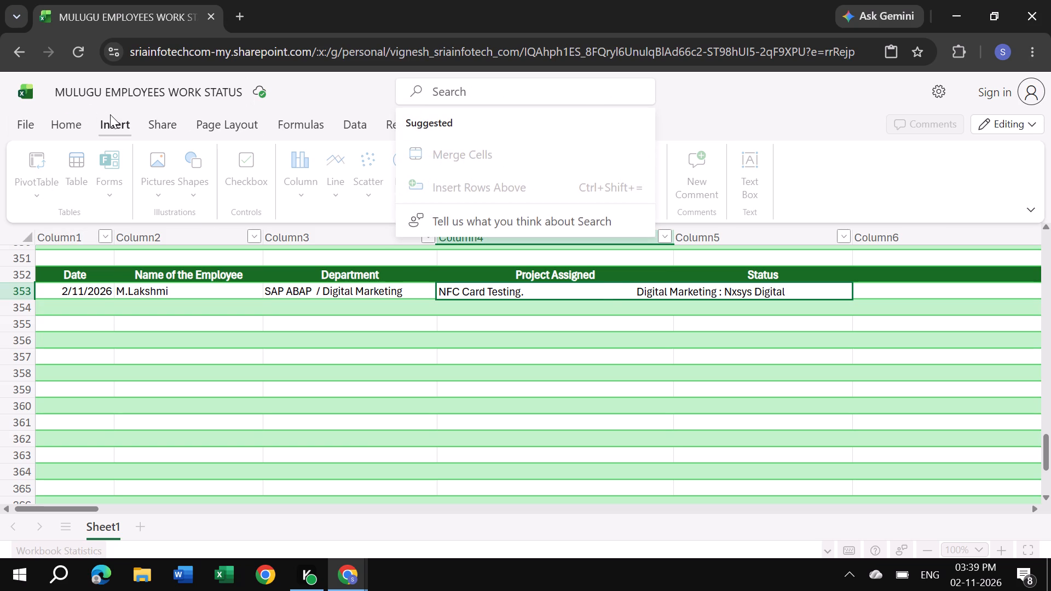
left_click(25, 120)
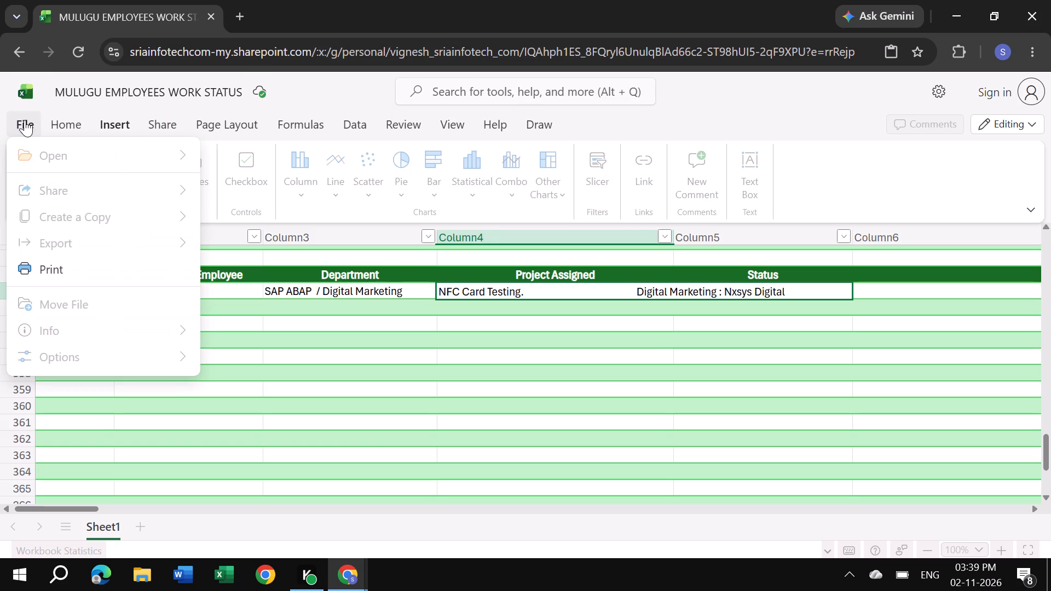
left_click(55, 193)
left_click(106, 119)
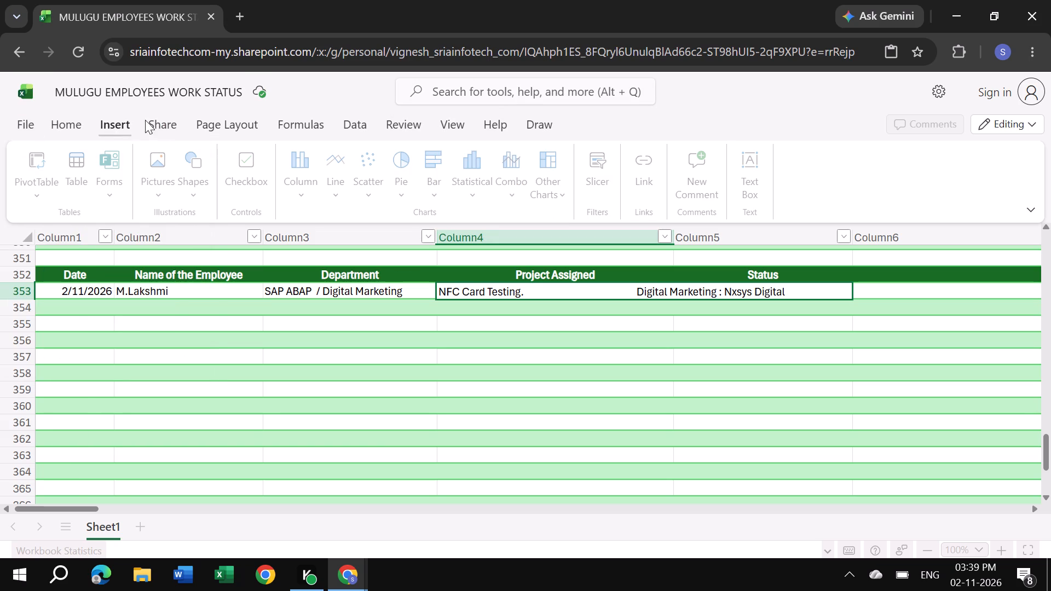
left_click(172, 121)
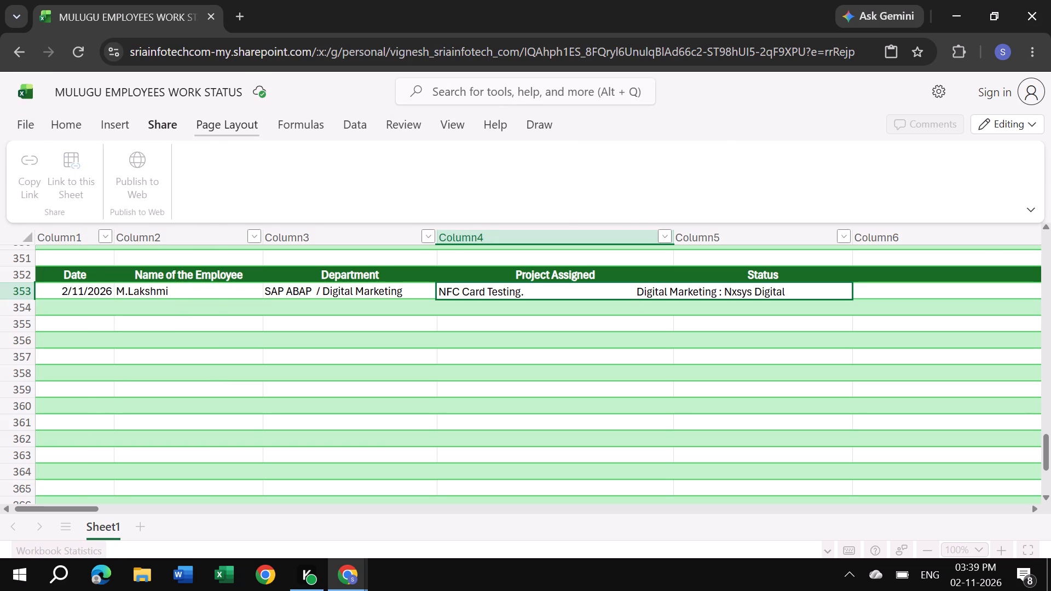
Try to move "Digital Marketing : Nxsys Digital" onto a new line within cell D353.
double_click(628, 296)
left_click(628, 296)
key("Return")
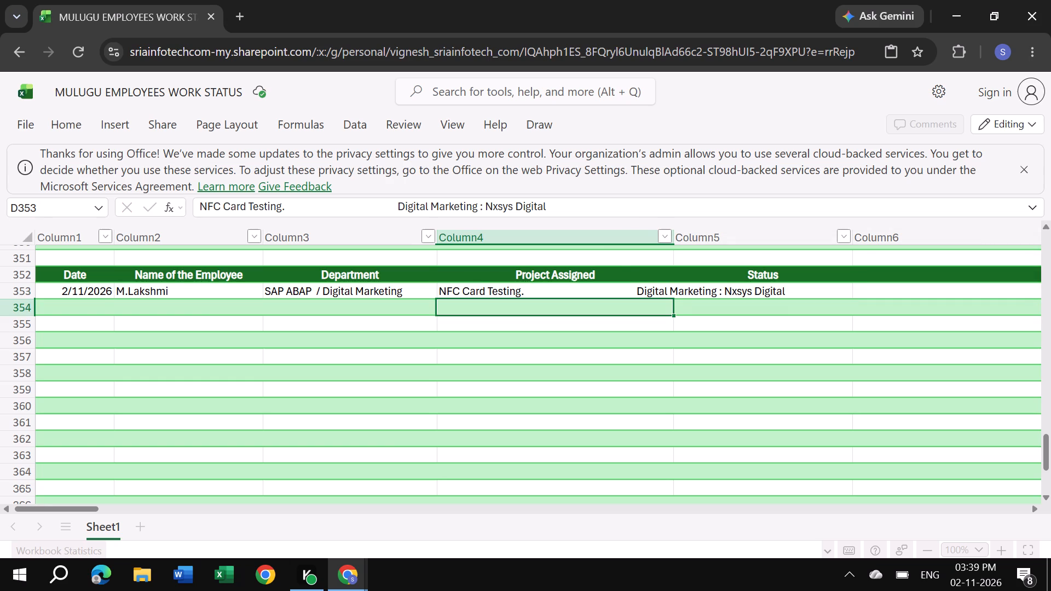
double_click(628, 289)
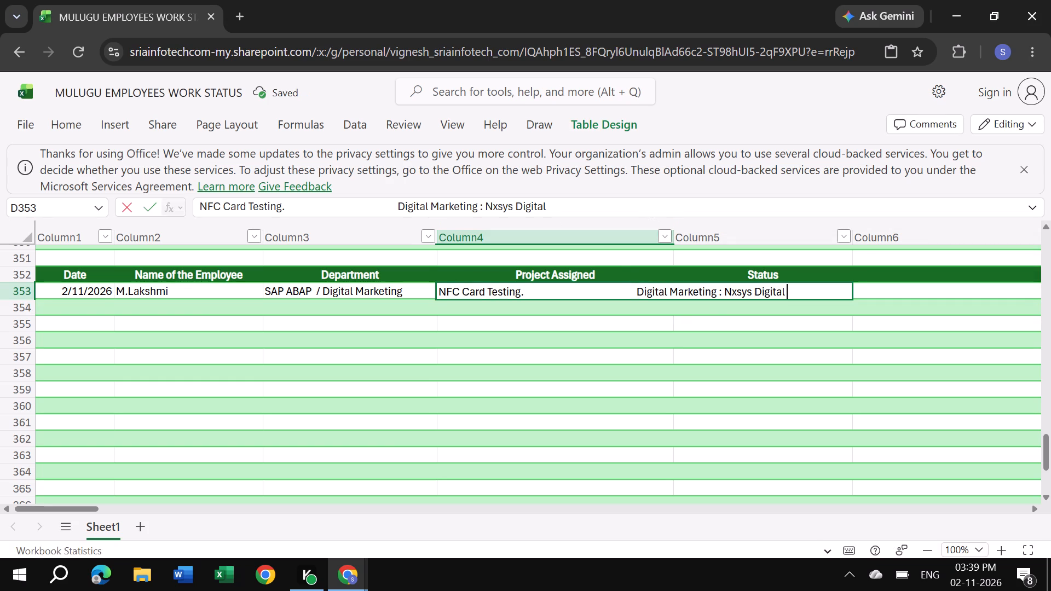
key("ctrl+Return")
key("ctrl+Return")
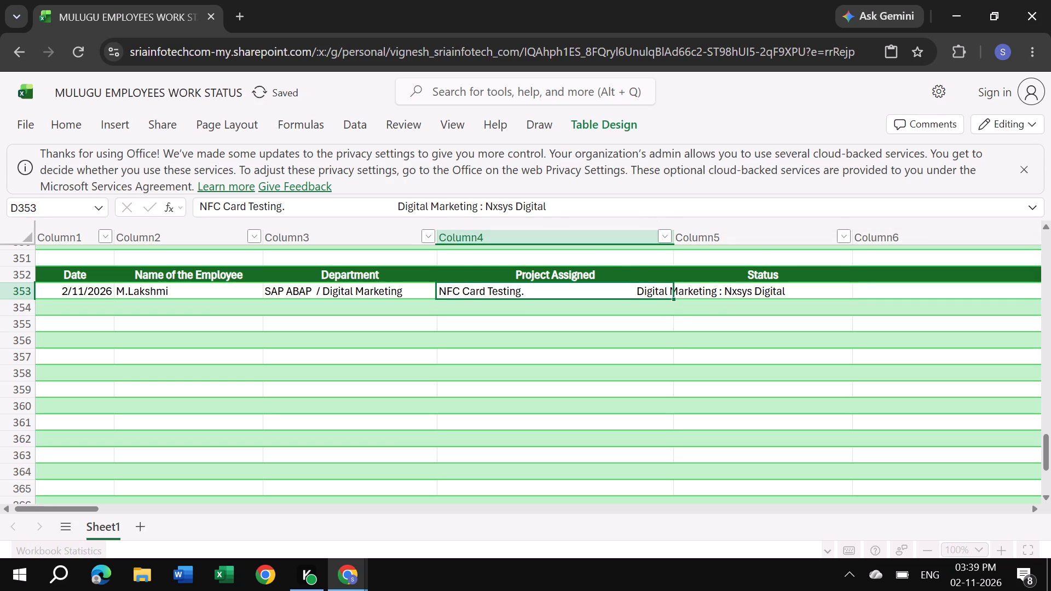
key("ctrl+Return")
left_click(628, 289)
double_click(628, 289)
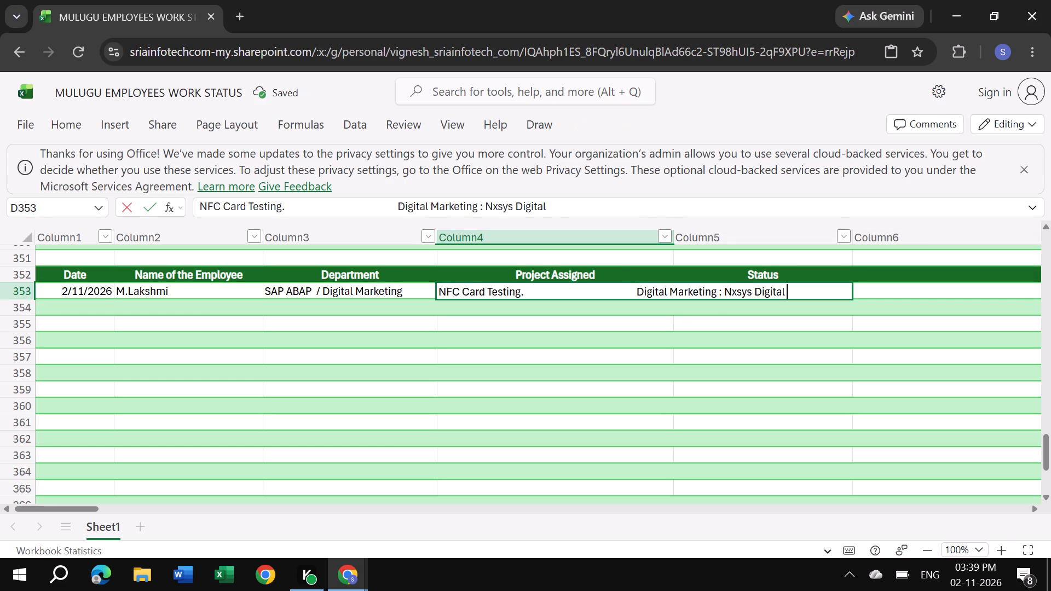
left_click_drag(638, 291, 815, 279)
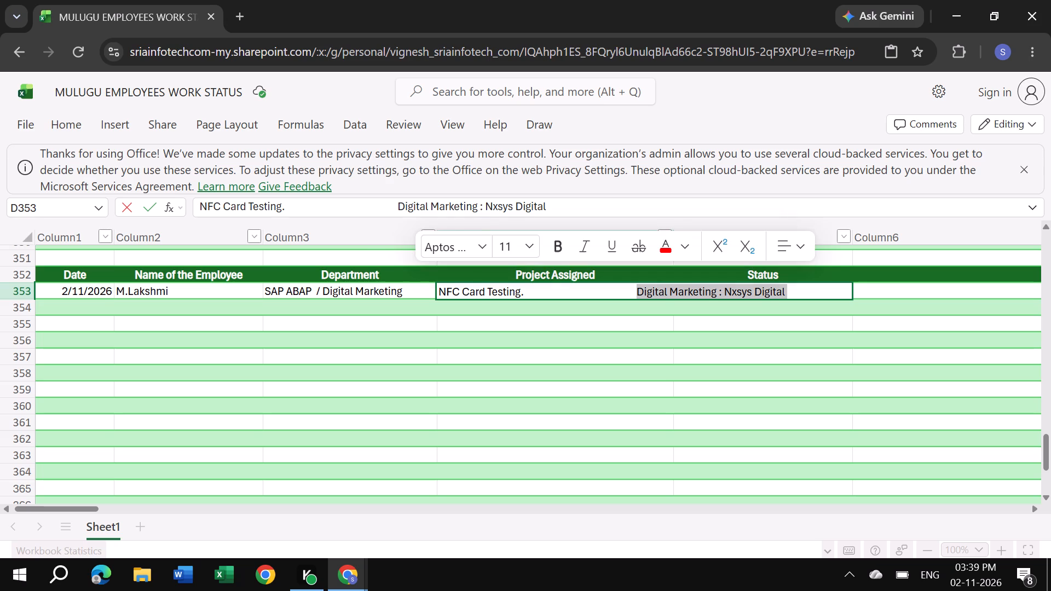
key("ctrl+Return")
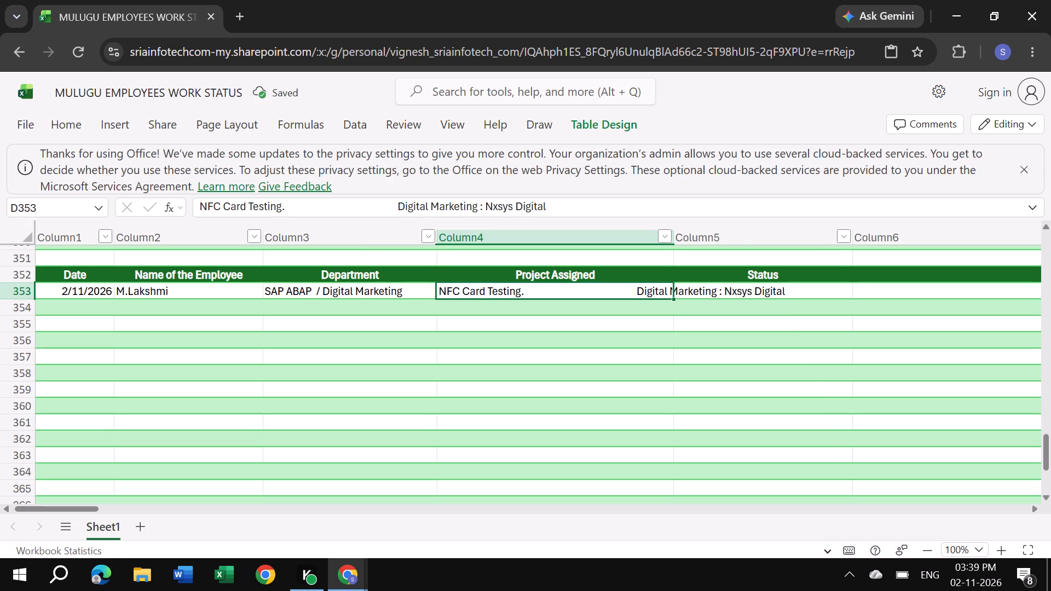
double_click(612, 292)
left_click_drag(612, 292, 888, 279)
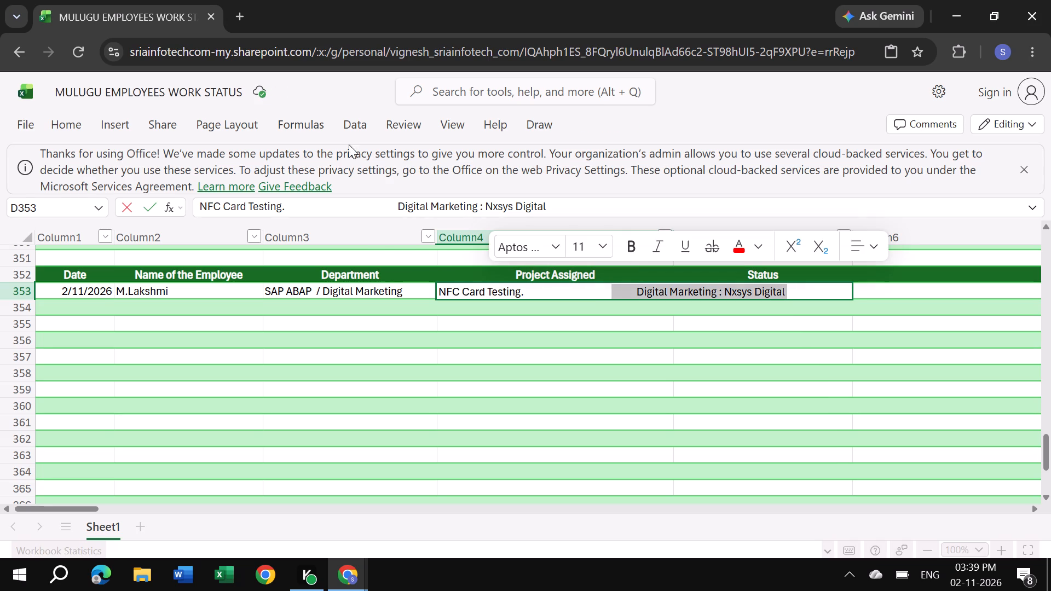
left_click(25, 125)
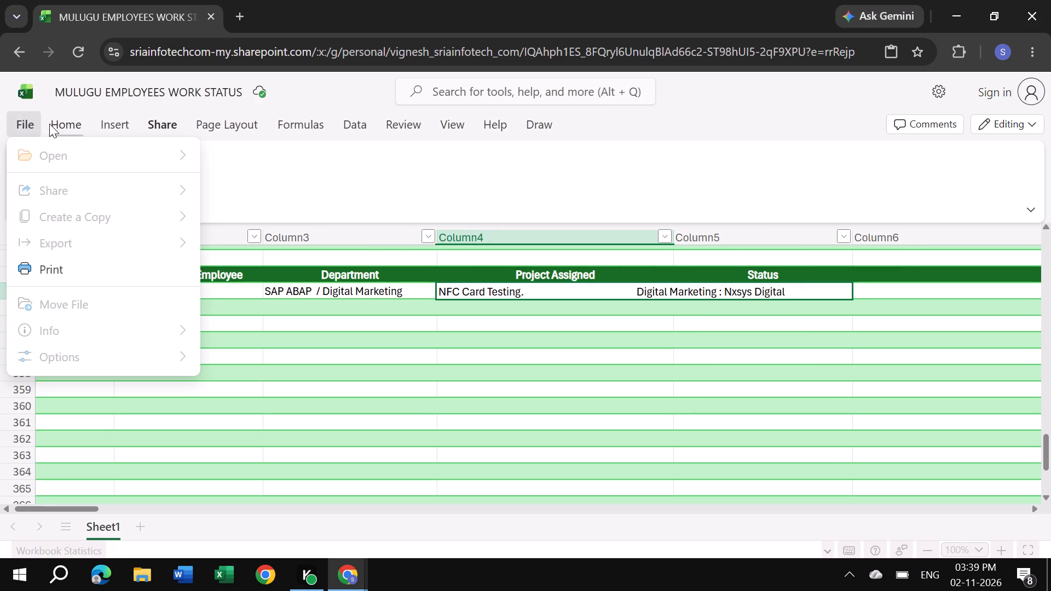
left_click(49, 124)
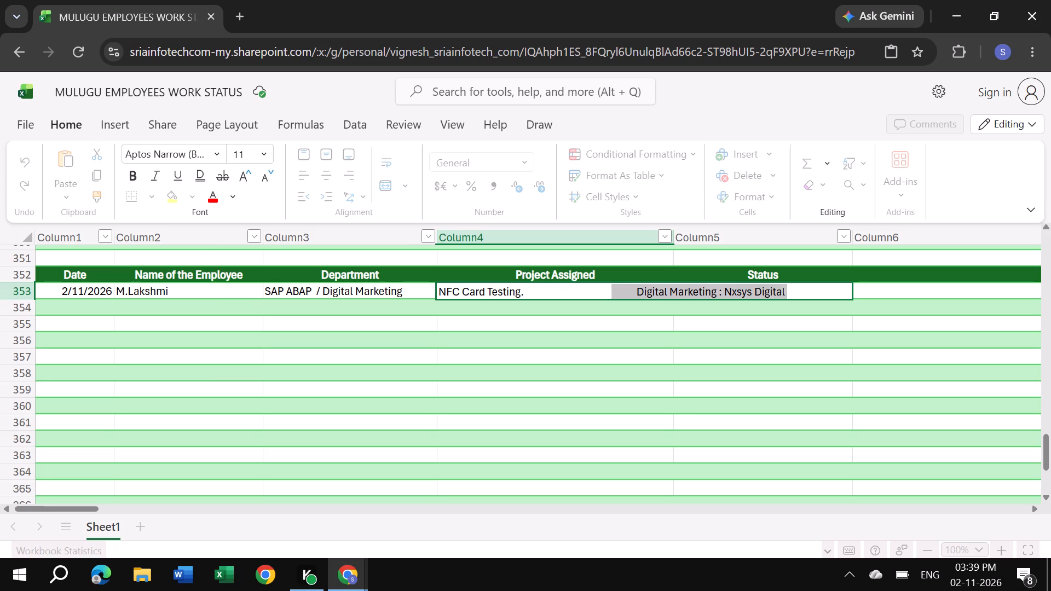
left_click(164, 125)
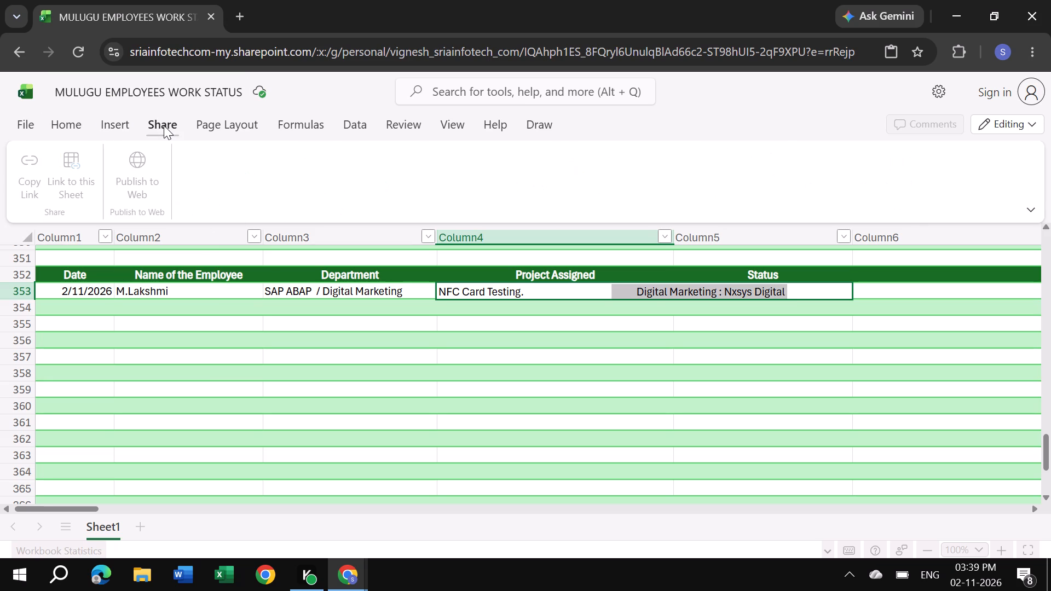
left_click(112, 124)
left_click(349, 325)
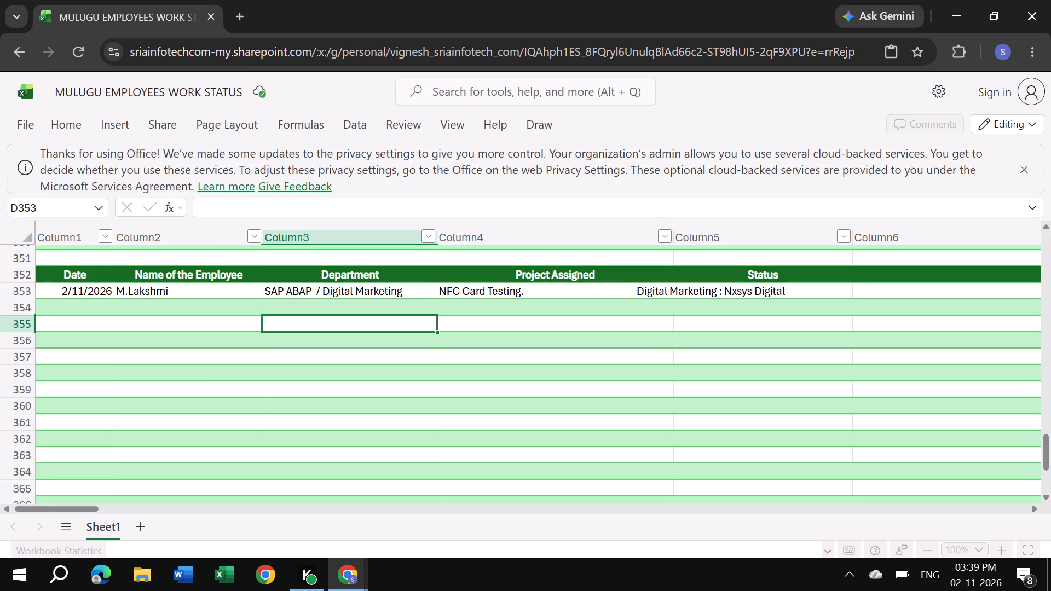
Shorten the gap in cell D353 by deleting the spaces directly after "NFC Card Testing.".
double_click(564, 294)
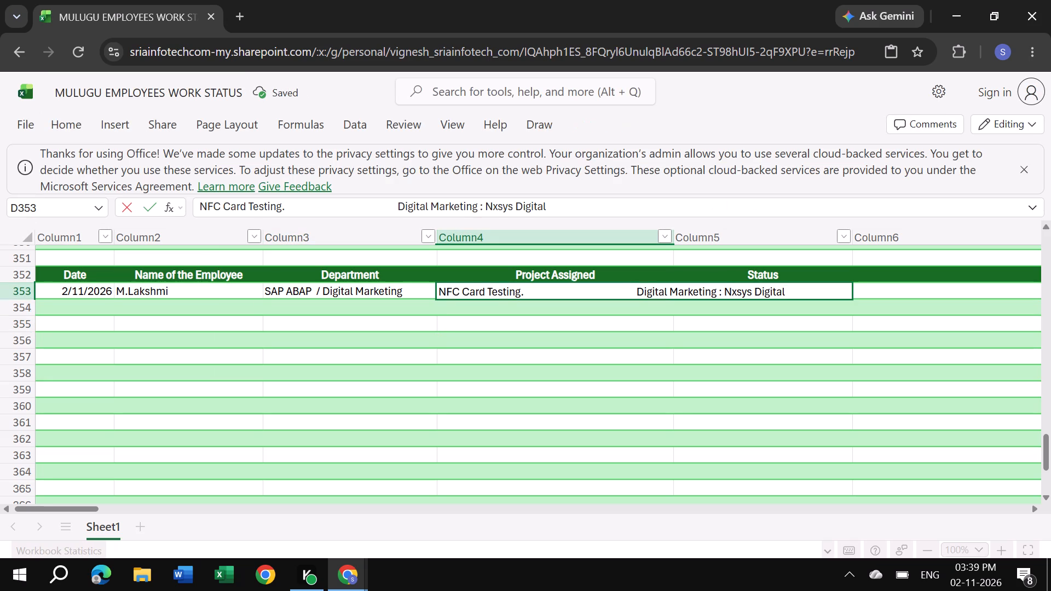
left_click(564, 294)
key("BackSpace")
key("BackSpace")
key("BackSpace")
key("BackSpace")
key("BackSpace")
key("BackSpace")
key("BackSpace")
key("BackSpace")
key("BackSpace")
key("BackSpace")
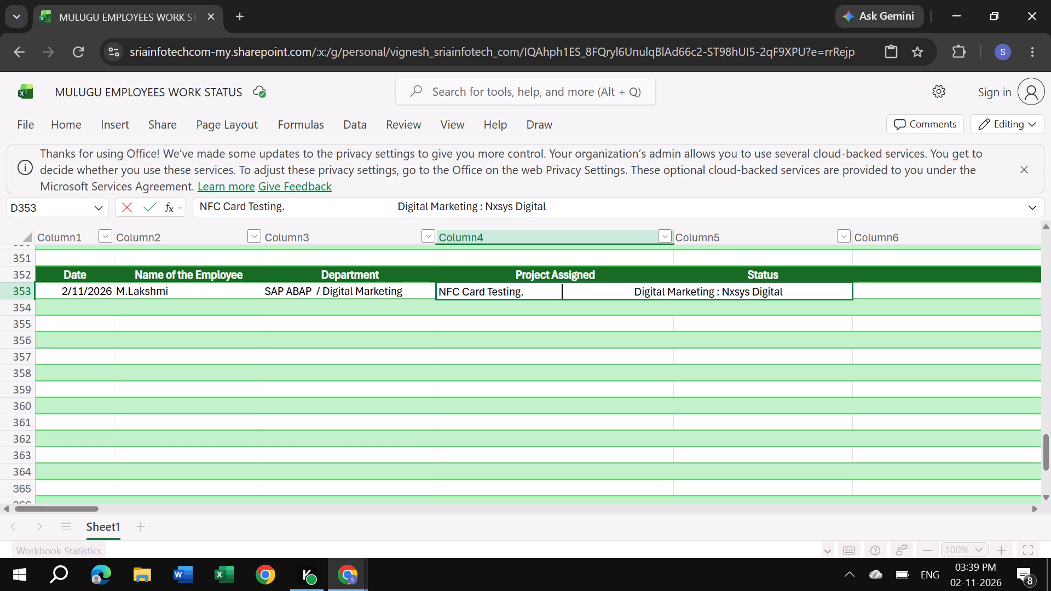
key("BackSpace")
key("BackSpace")
key("BackSpace")
key("BackSpace")
key("BackSpace")
key("BackSpace")
key("BackSpace")
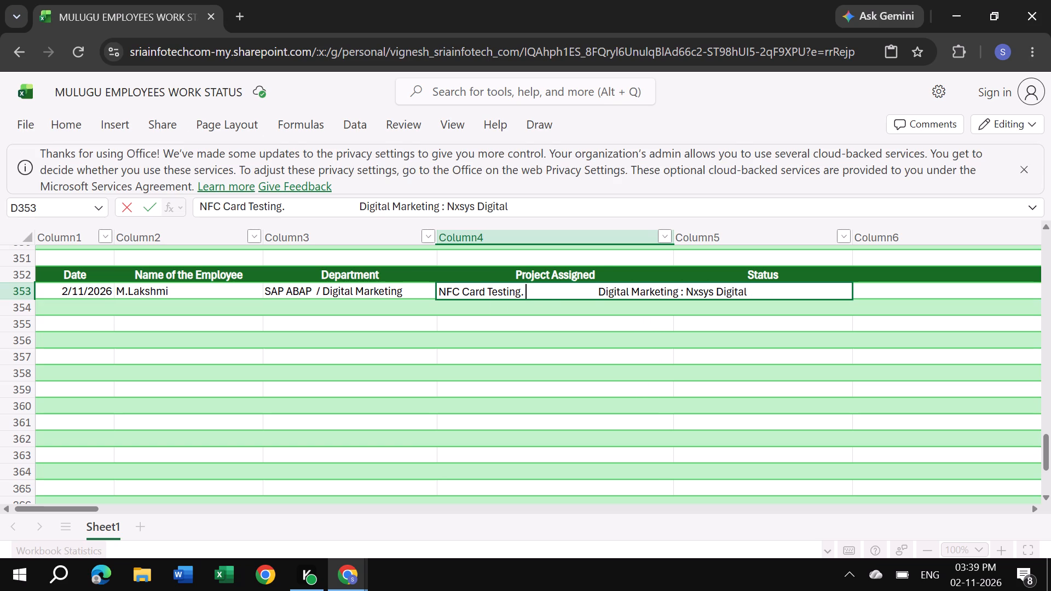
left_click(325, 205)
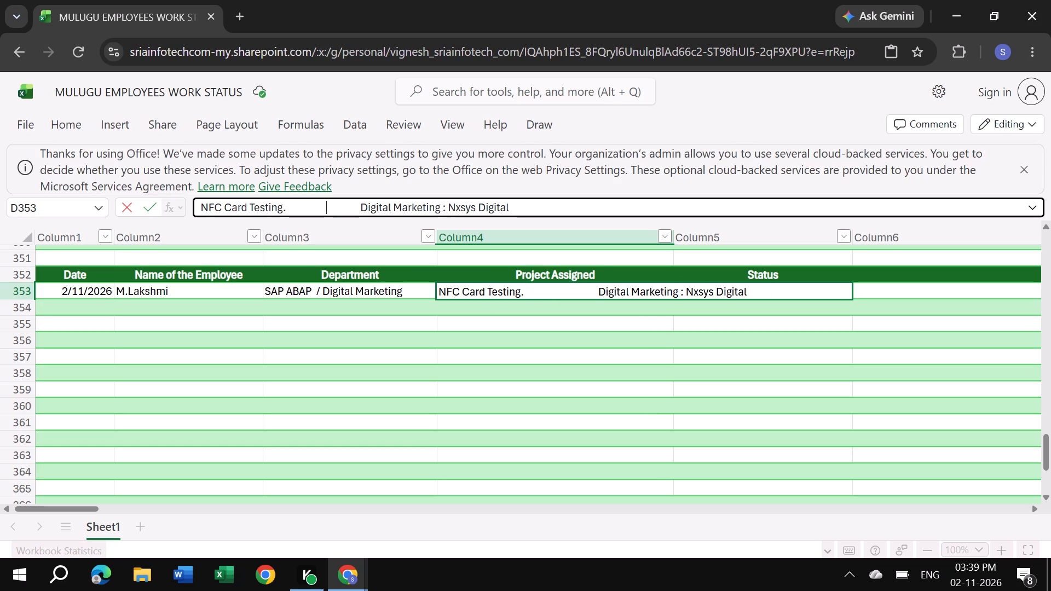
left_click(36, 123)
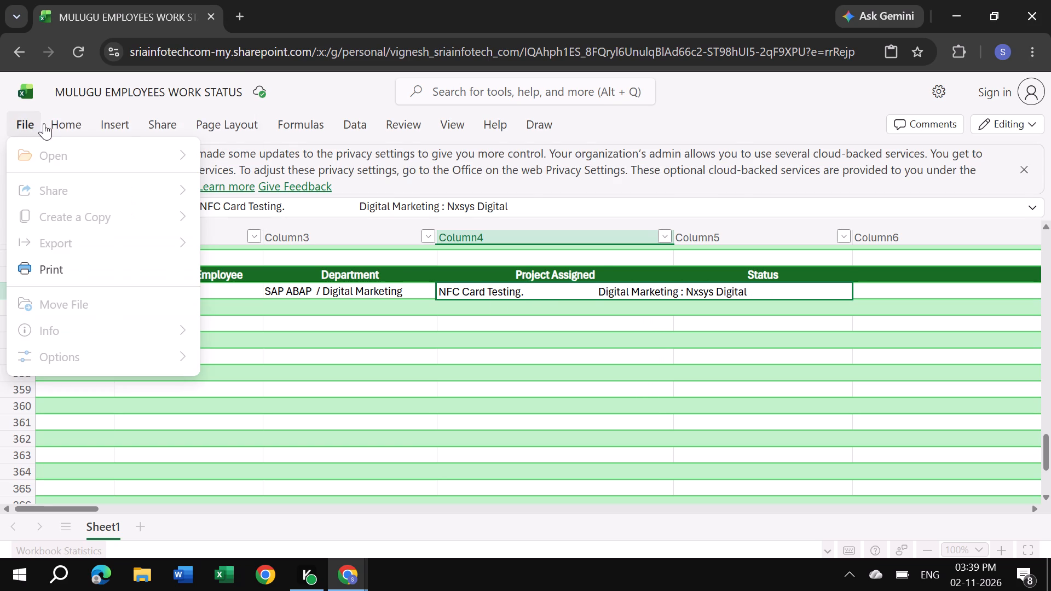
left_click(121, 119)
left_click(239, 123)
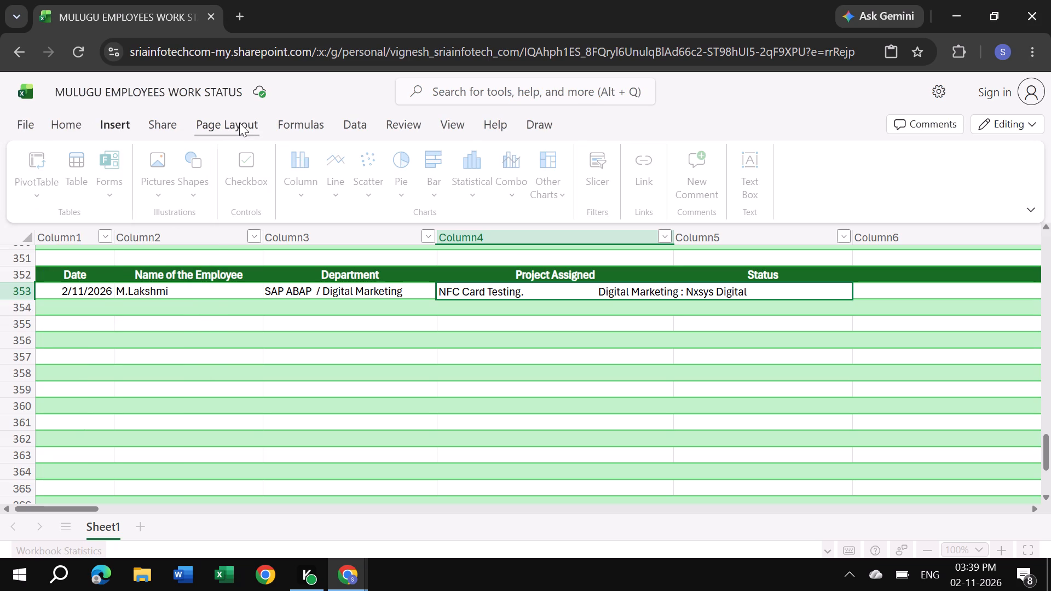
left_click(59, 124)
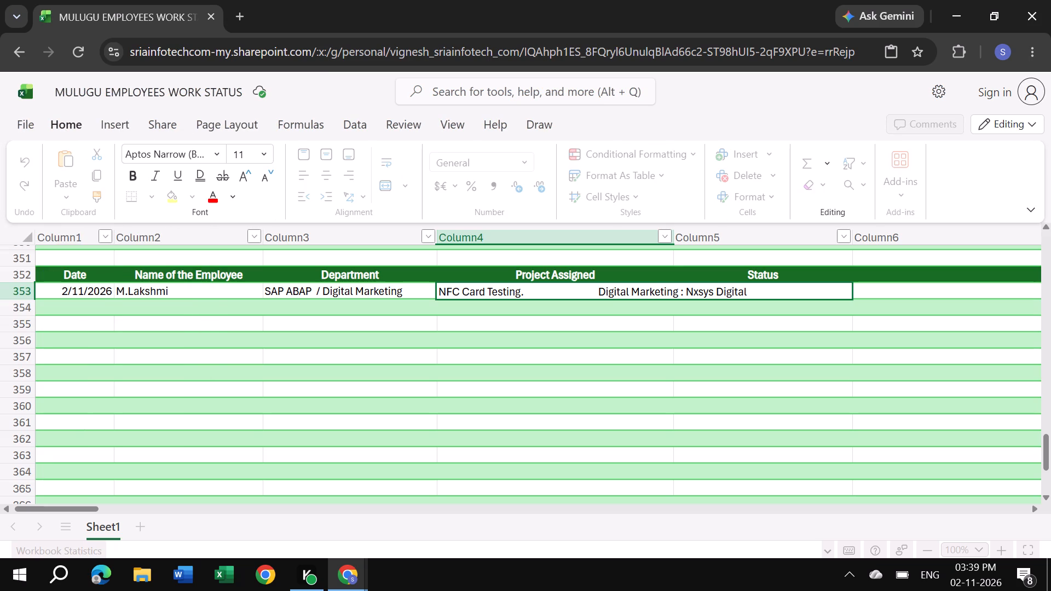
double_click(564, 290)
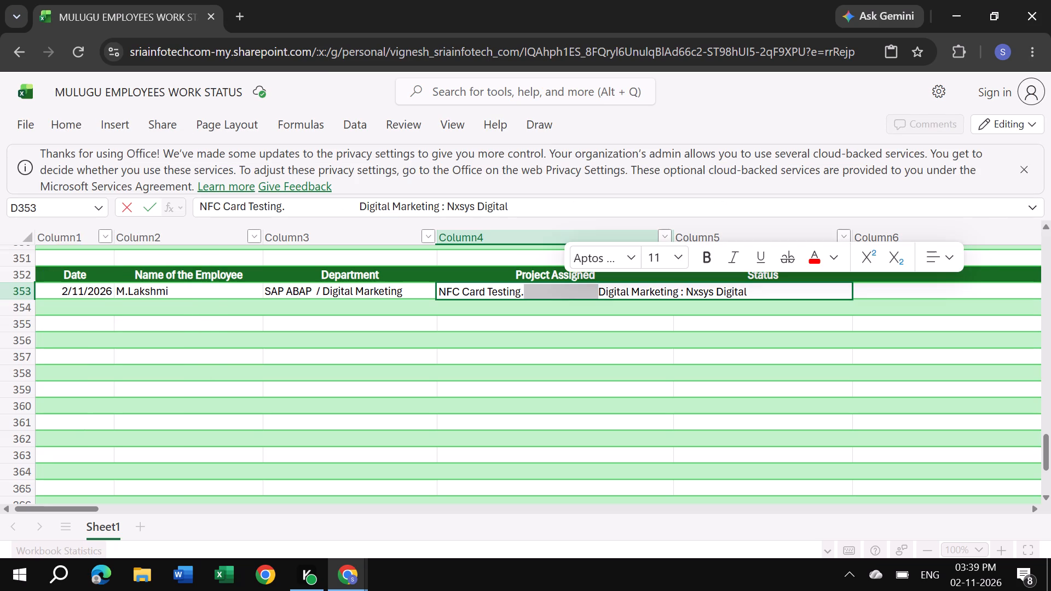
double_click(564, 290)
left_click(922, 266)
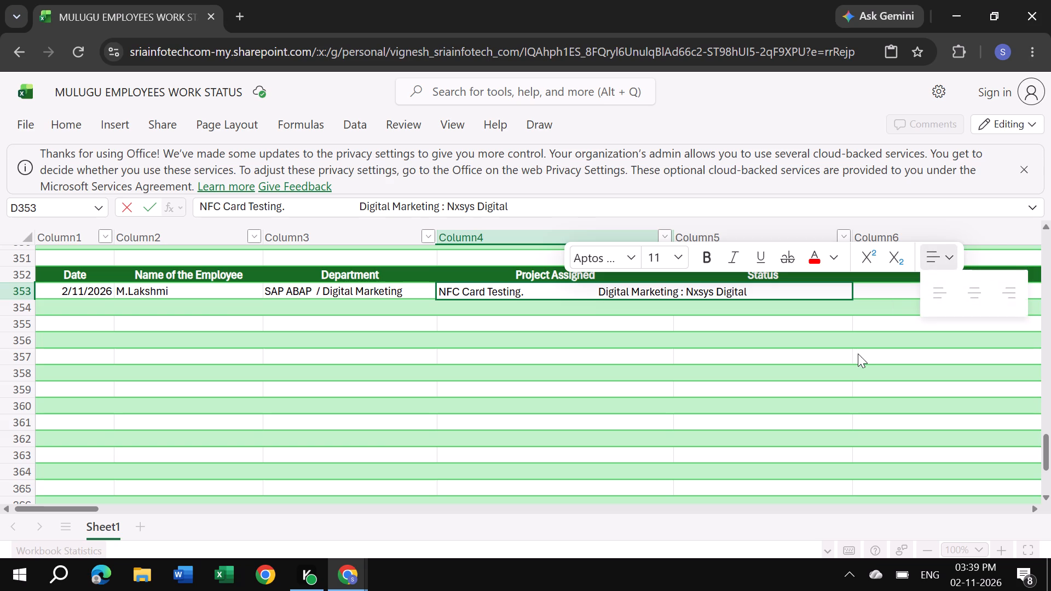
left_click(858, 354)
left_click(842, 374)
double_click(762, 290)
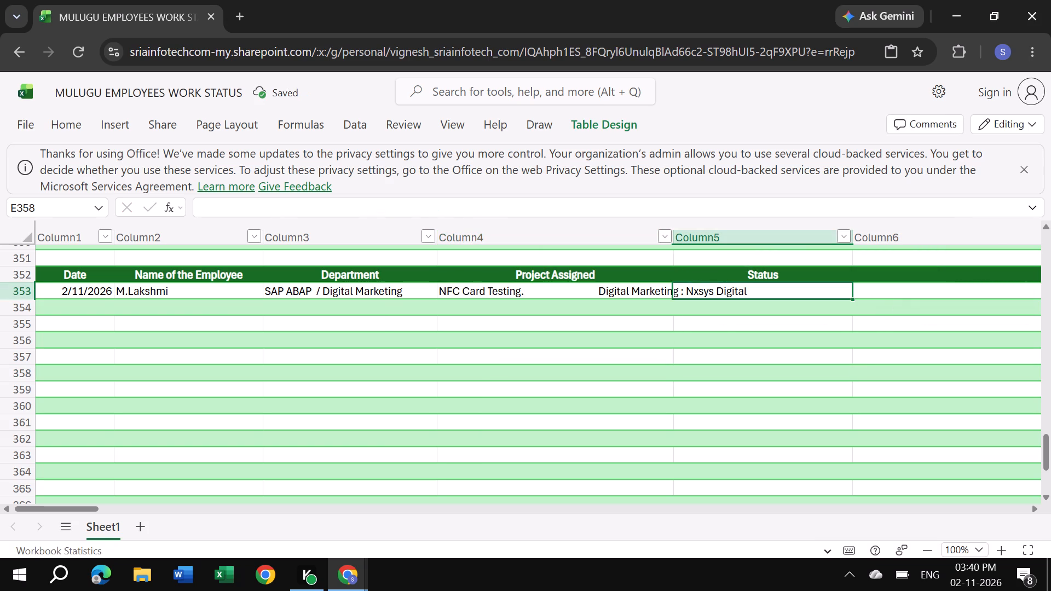
Delete most of the remaining spaces before "Digital Marketing : Nxsys Digital" in cell D353, leaving only a small gap after "NFC Card Testing.".
double_click(602, 294)
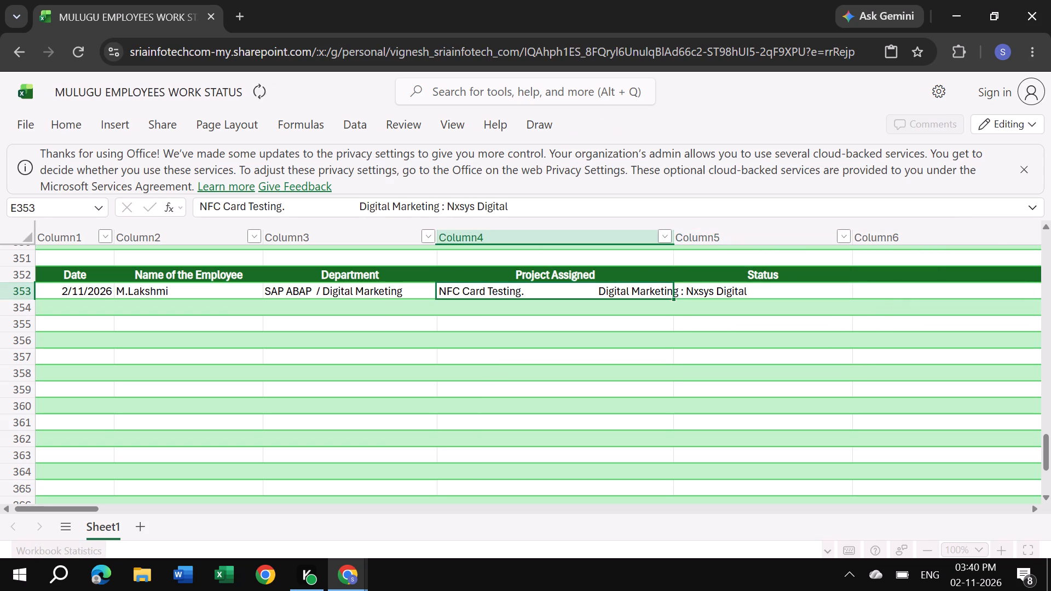
left_click(599, 294)
key("BackSpace")
key("BackSpace")
key("BackSpace")
key("BackSpace")
key("BackSpace")
key("BackSpace")
key("BackSpace")
key("BackSpace")
key("BackSpace")
key("BackSpace")
key("BackSpace")
key("BackSpace")
key("BackSpace")
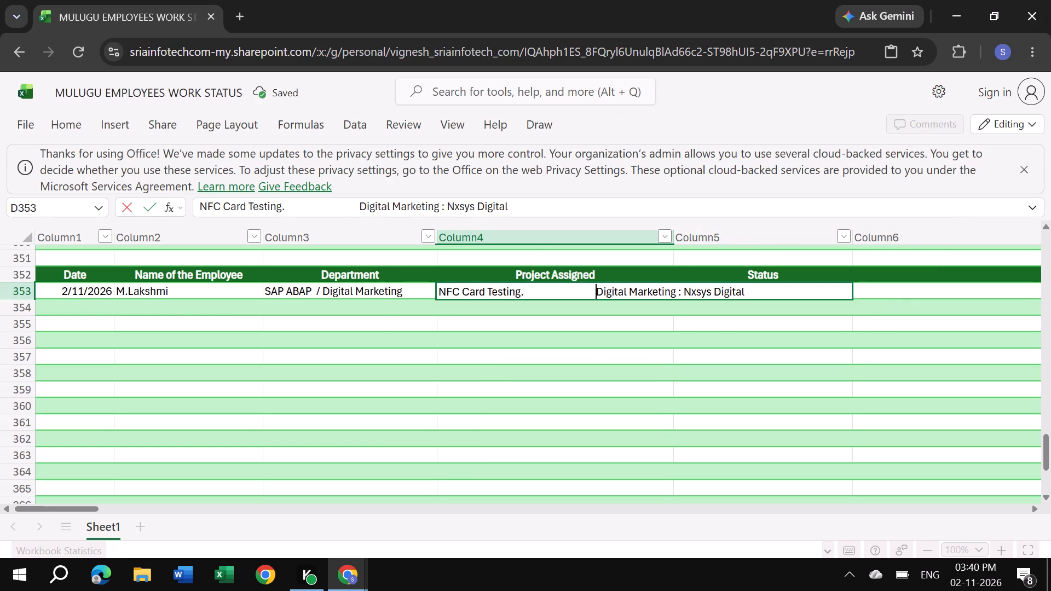
key("BackSpace")
key("BackSpace")
key("BackSpace")
key("BackSpace")
key("BackSpace")
key("BackSpace")
key("BackSpace")
key("BackSpace")
key("BackSpace")
key("BackSpace")
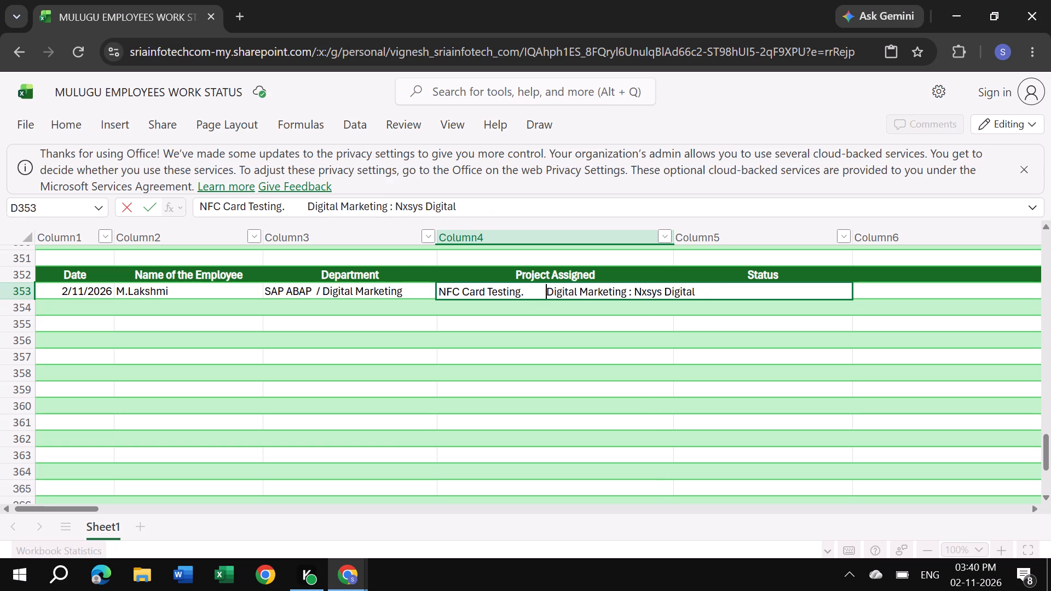
key("BackSpace")
key("BackSpace")
key("BackSpace")
key("BackSpace")
key("BackSpace")
key("BackSpace")
key("Return")
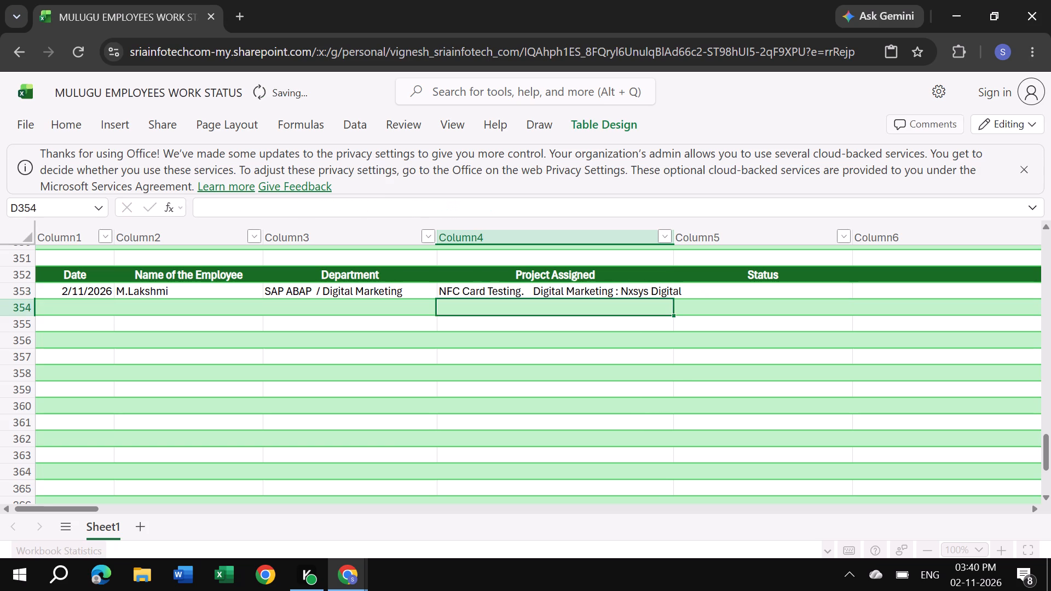
Turn on text wrapping for the Project Assigned entry in cell D353.
left_click(21, 121)
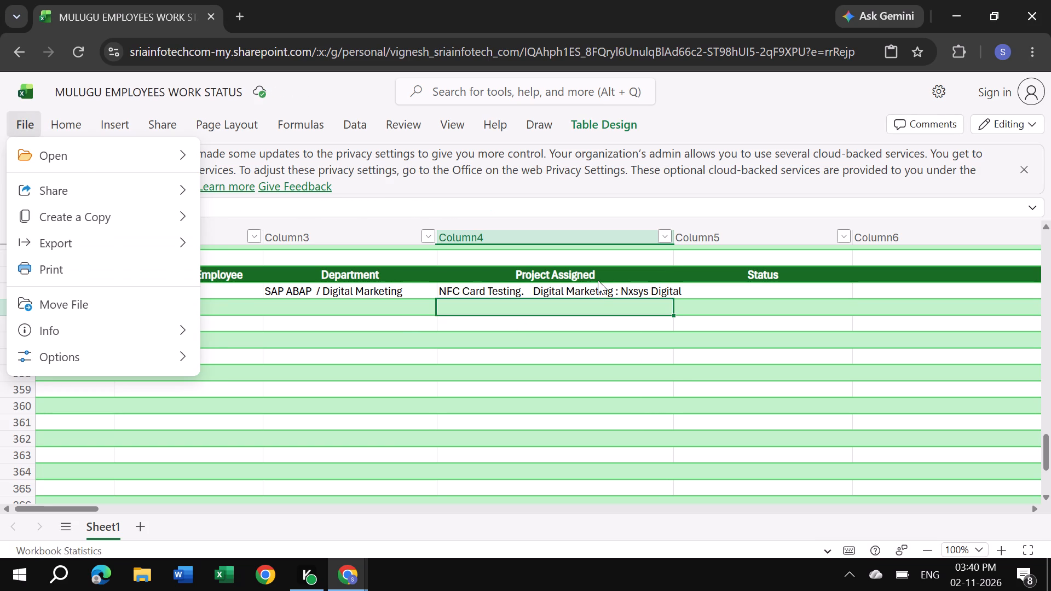
left_click(598, 280)
left_click(570, 285)
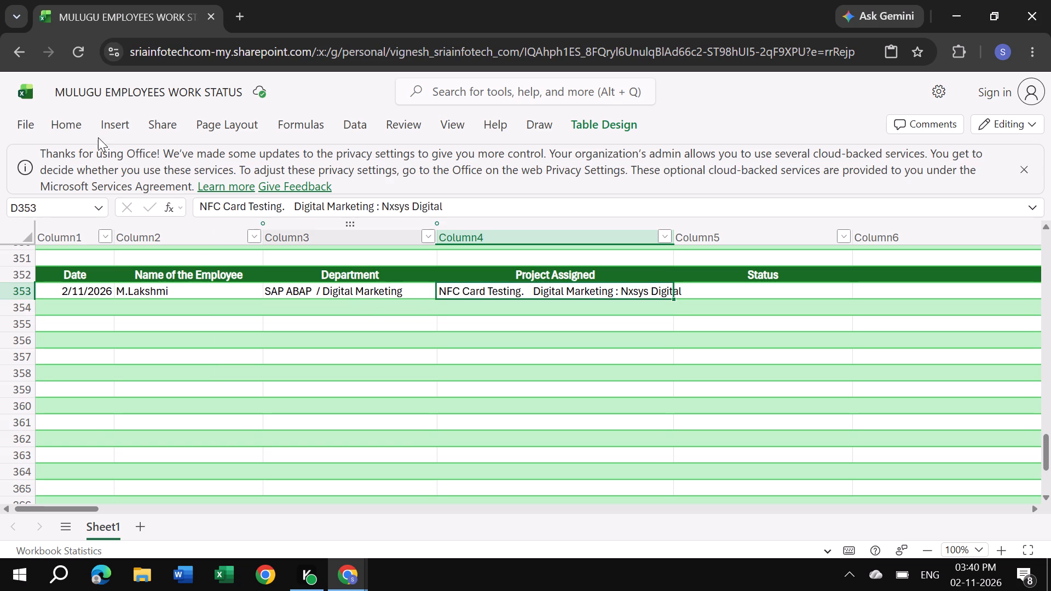
left_click(22, 121)
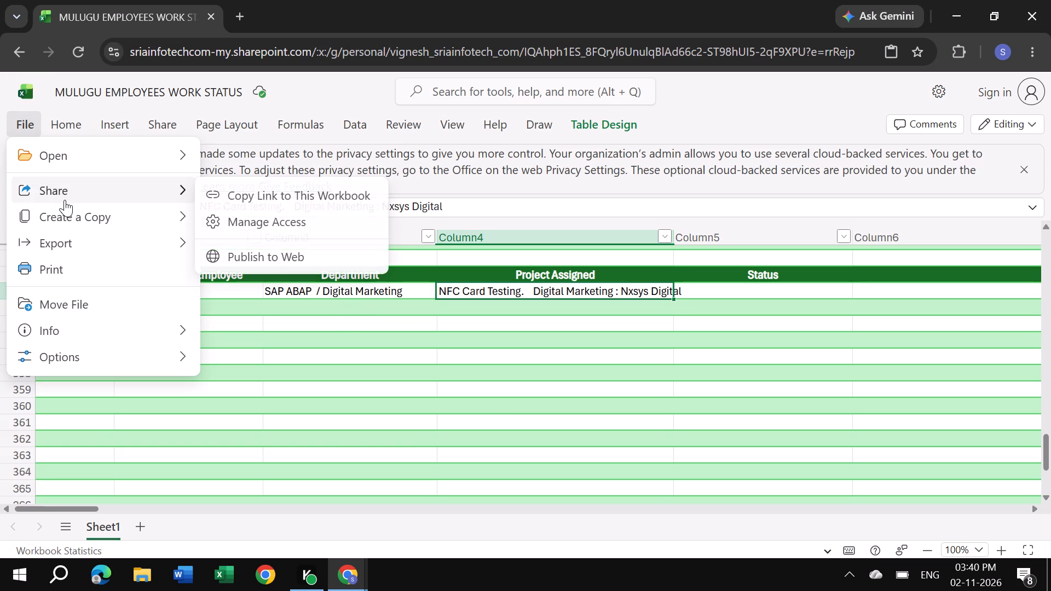
left_click(72, 149)
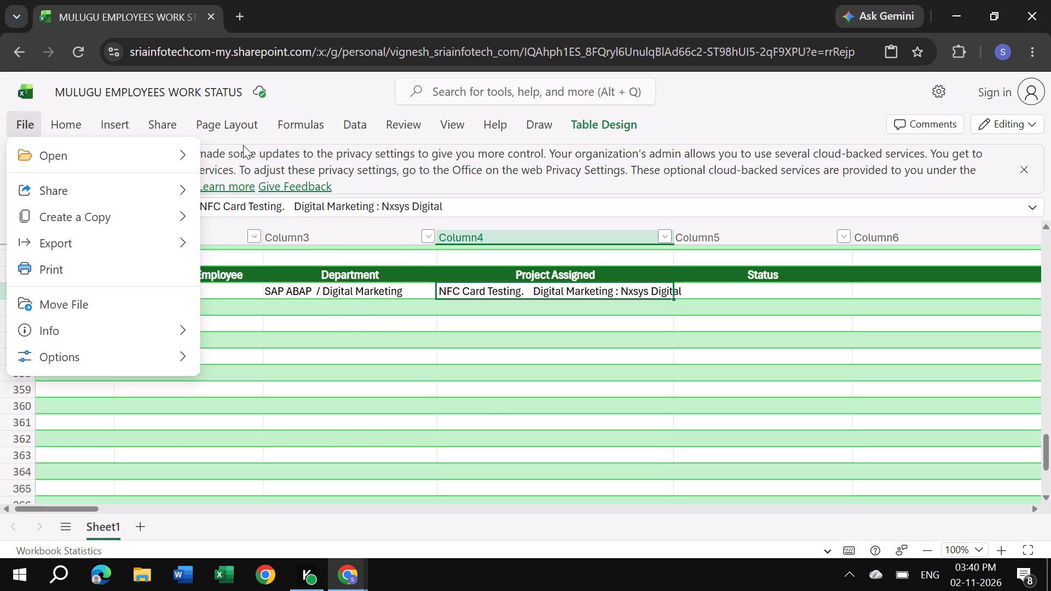
left_click(90, 131)
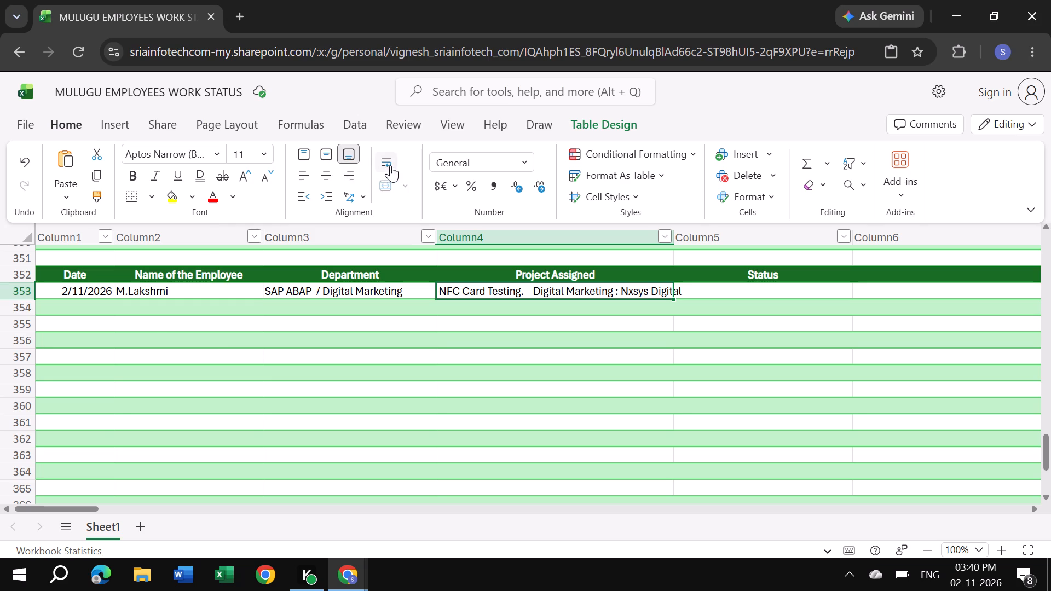
left_click(390, 165)
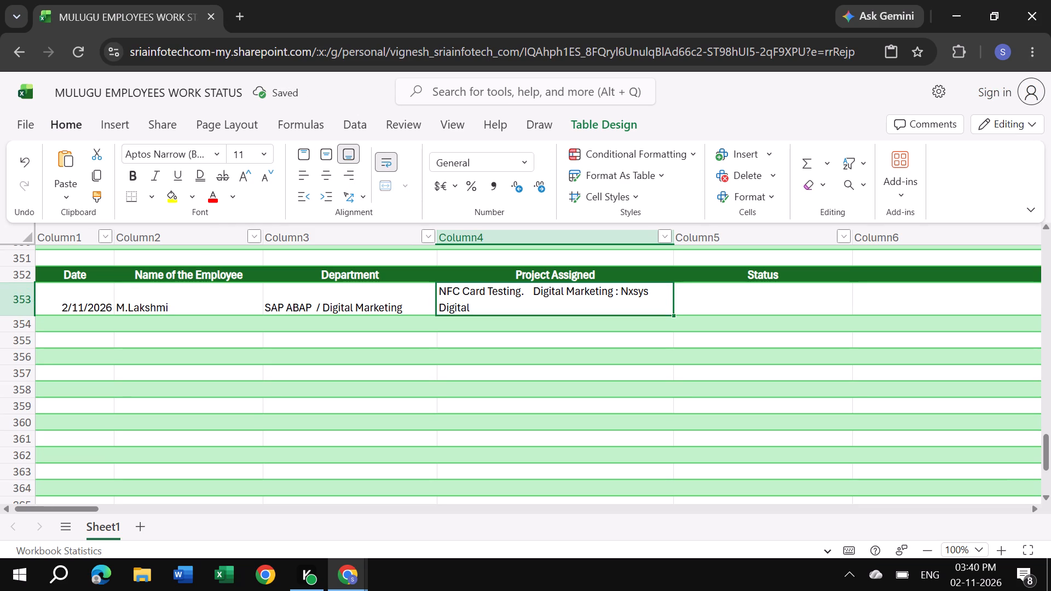
Insert a run of spaces before "Digital Marketing : Nxsys Digital" in the Project Assigned cell D353 to push it towards the second line.
double_click(534, 290)
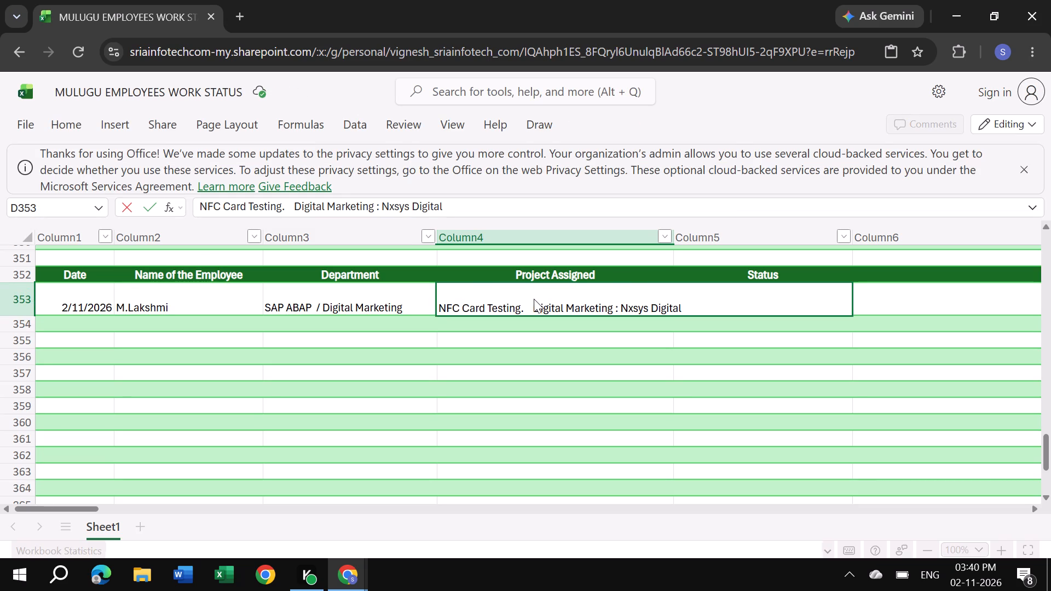
left_click(534, 303)
key("space")
key("space")
key("space")
key("space")
key("space")
key("space")
key("space")
key("space")
key("space")
key("space")
key("space")
key("space")
key("space")
key("space")
key("space")
key("space")
key("space")
key("space")
key("space")
key("space")
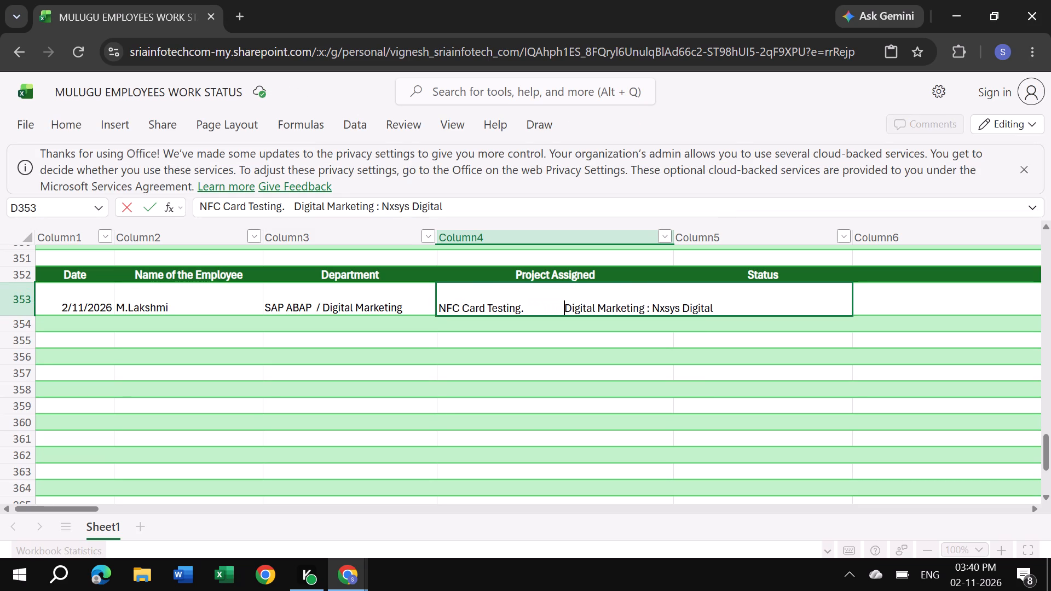
left_click(402, 281)
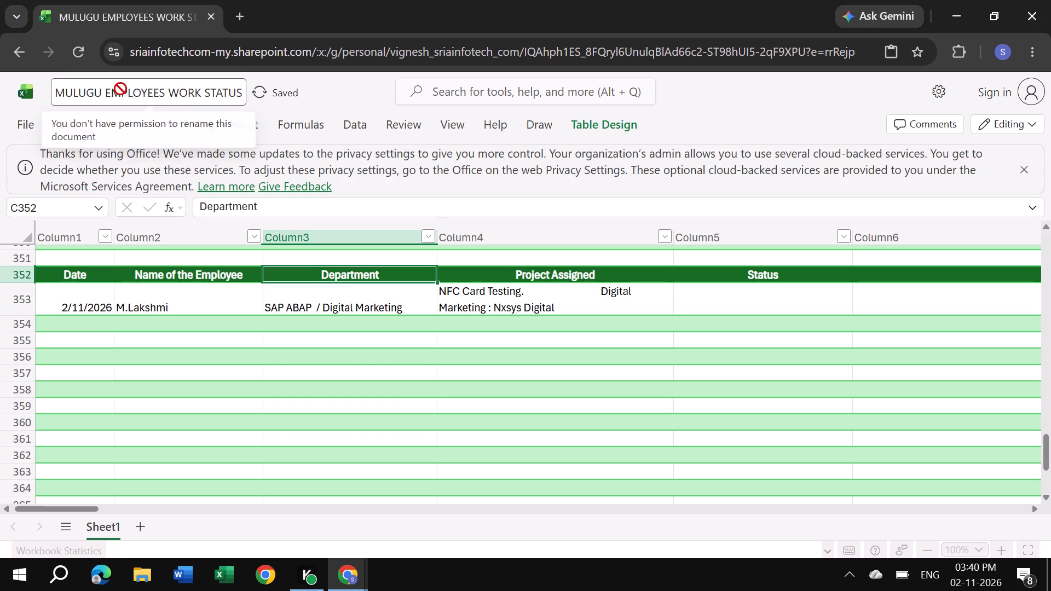
left_click(62, 129)
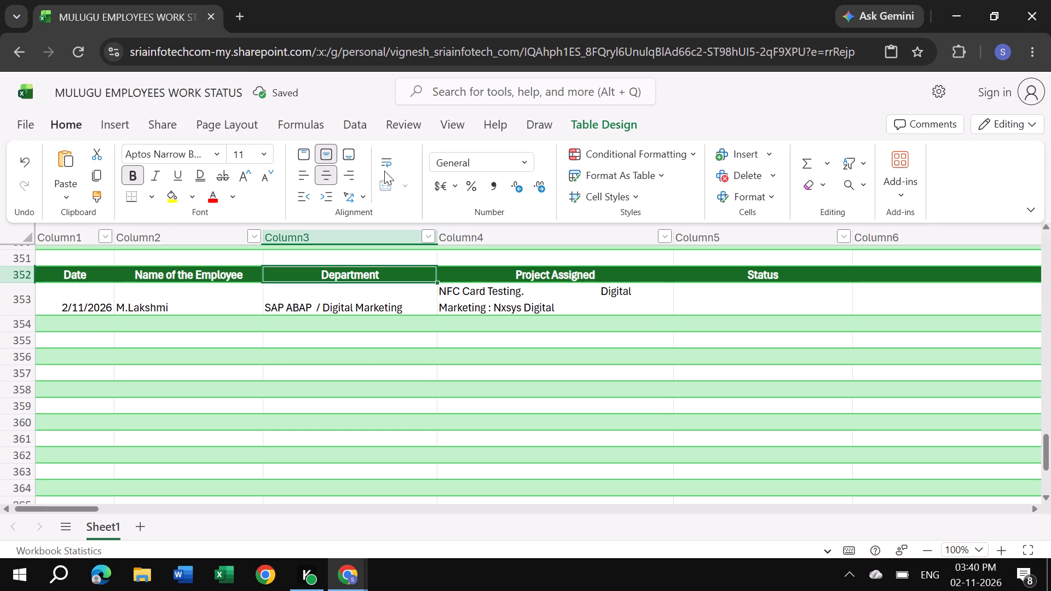
left_click(383, 160)
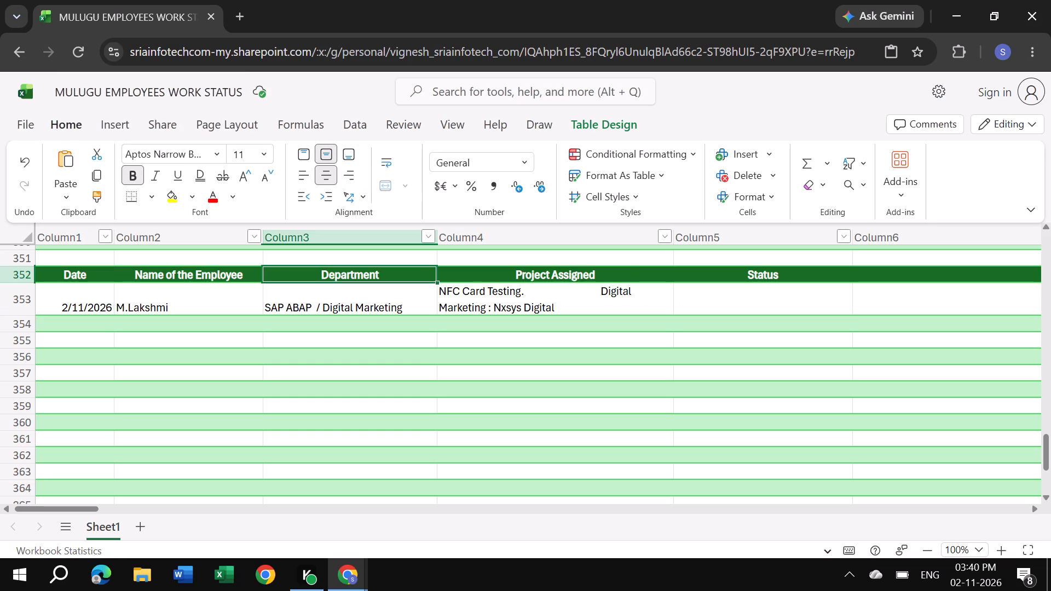
Add more spaces before "Digital Marketing : Nxsys Digital" in cell D353 so the whole phrase wraps onto its own line.
double_click(597, 298)
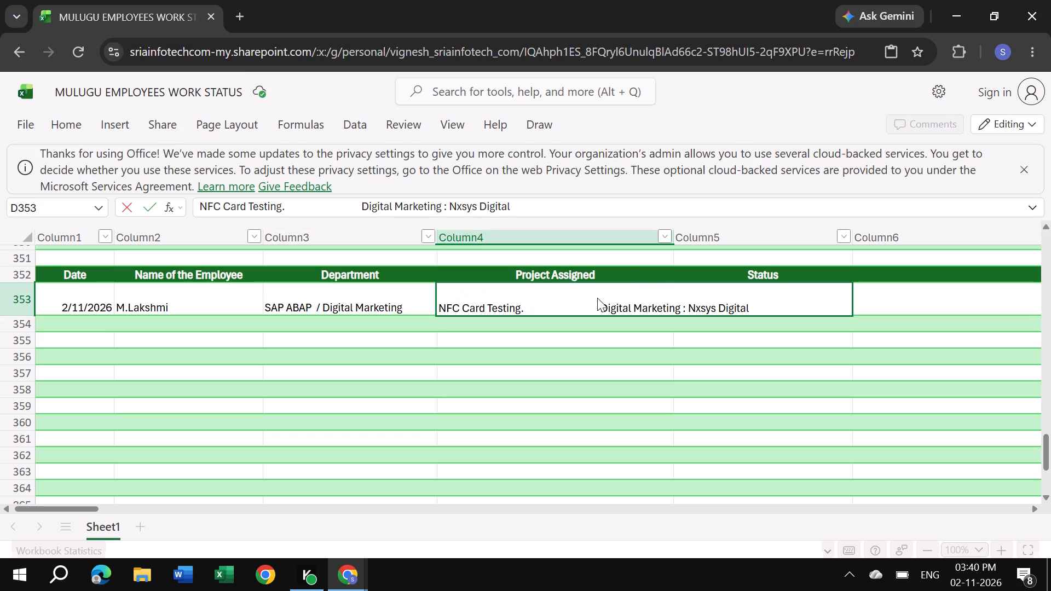
left_click(597, 306)
key("space")
key("space")
key("space")
key("space")
key("space")
key("space")
key("space")
key("space")
key("space")
key("space")
key("space")
key("space")
key("space")
key("space")
key("space")
key("space")
key("space")
key("space")
key("space")
key("space")
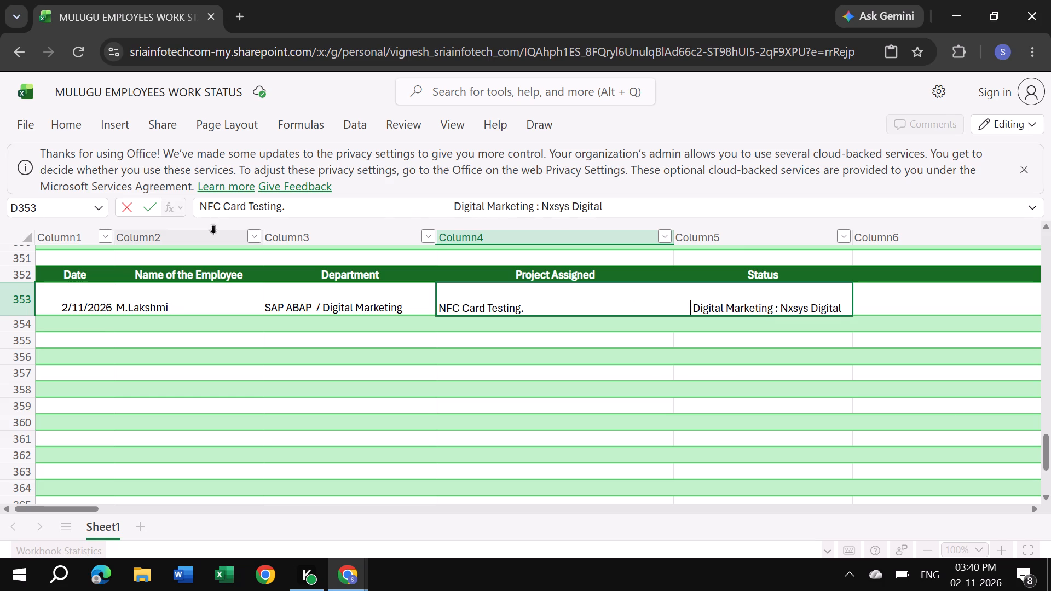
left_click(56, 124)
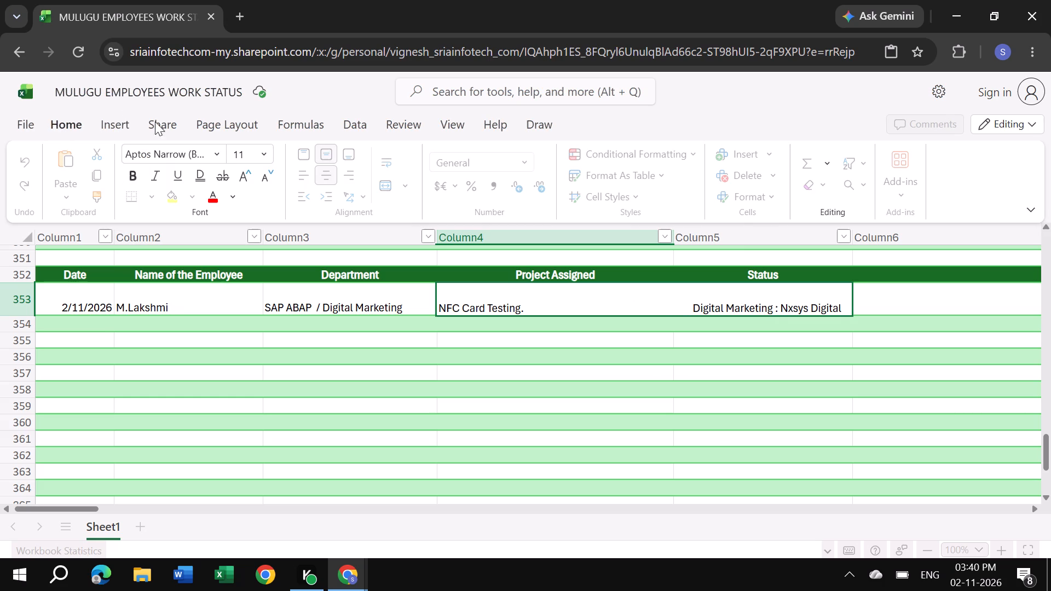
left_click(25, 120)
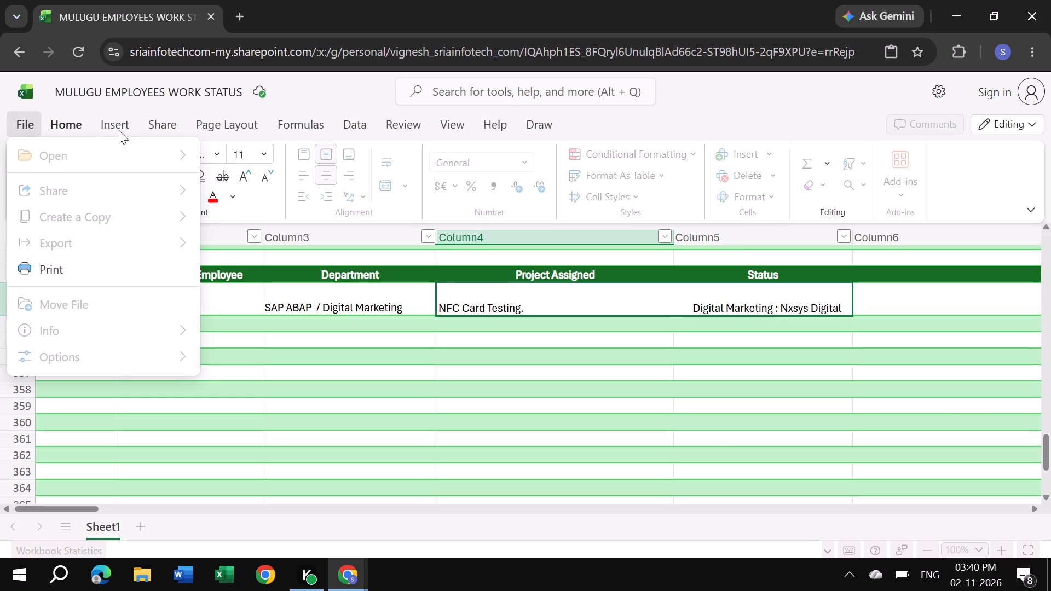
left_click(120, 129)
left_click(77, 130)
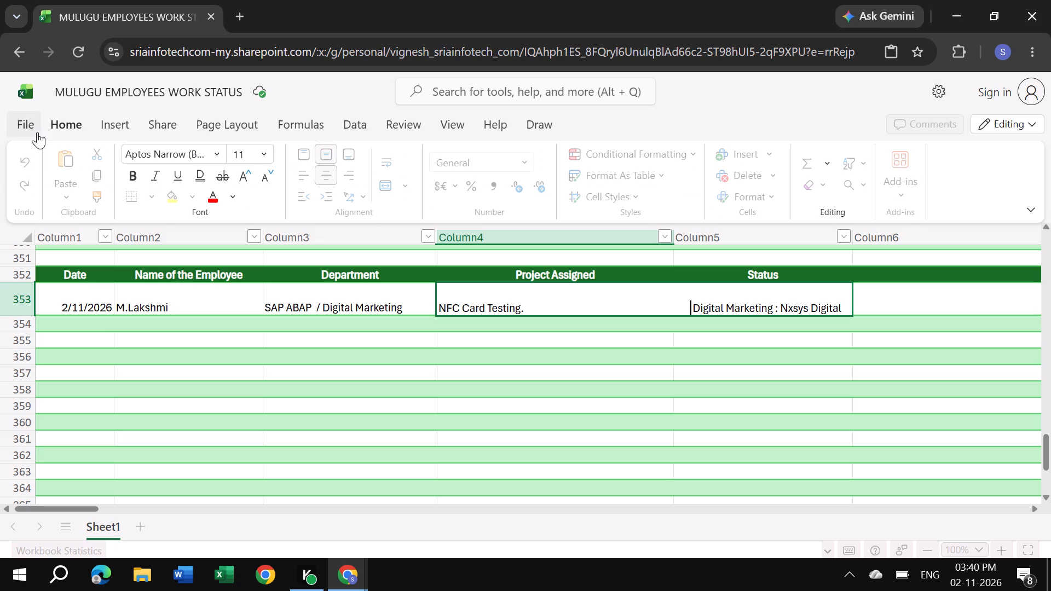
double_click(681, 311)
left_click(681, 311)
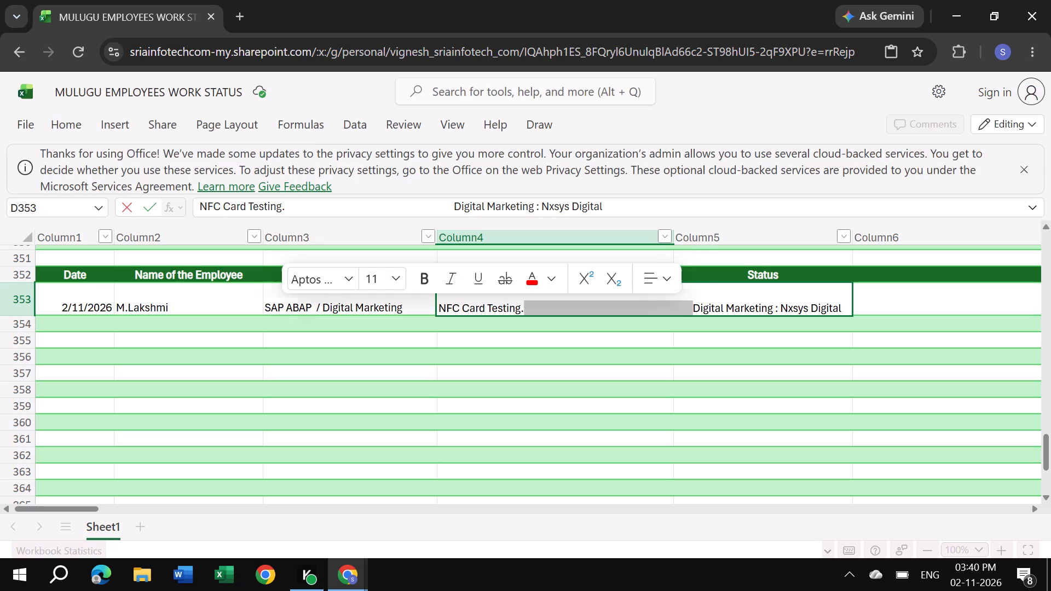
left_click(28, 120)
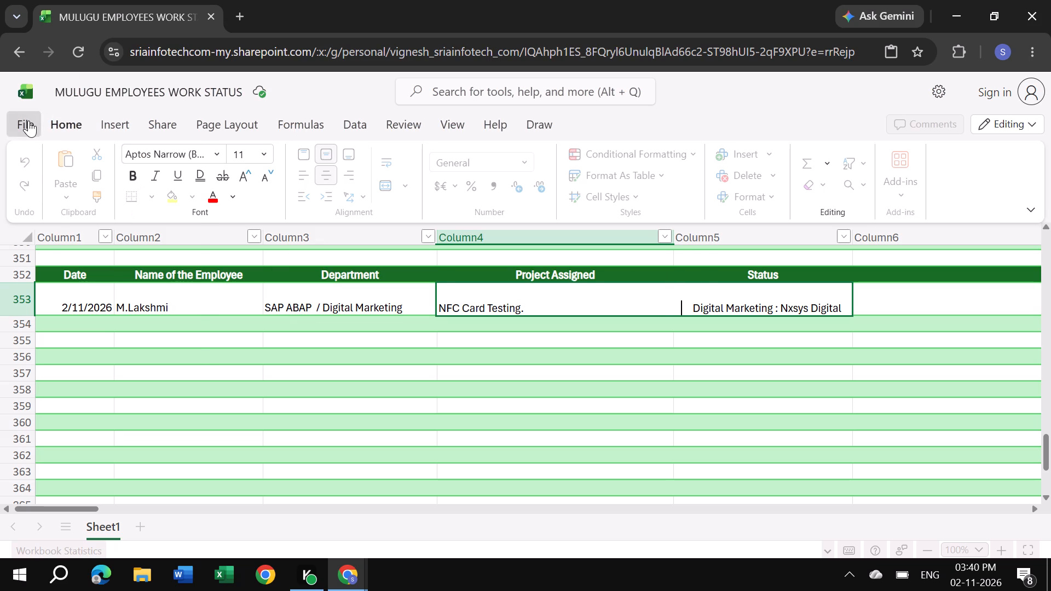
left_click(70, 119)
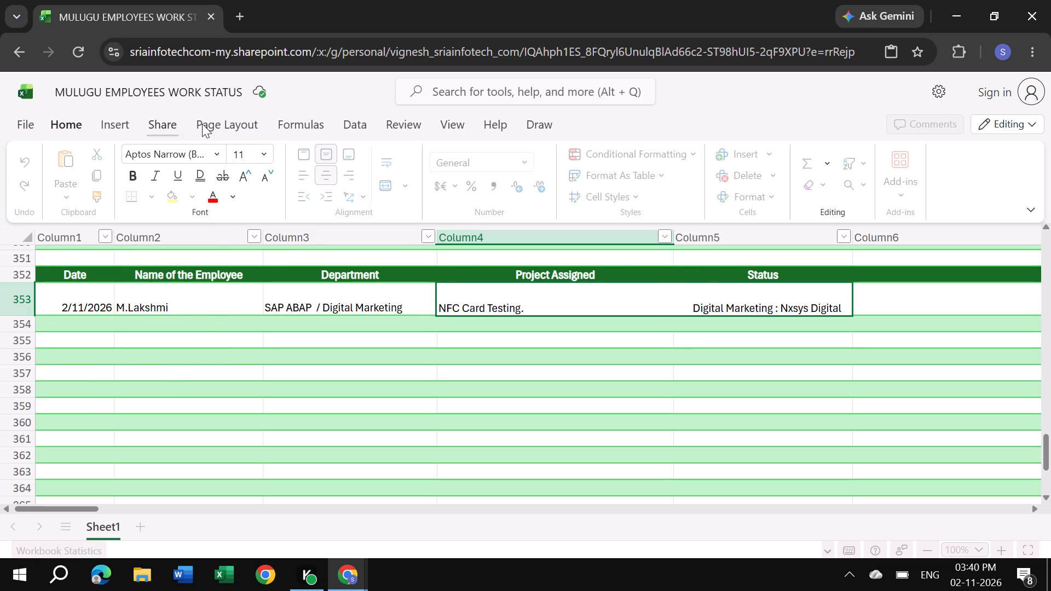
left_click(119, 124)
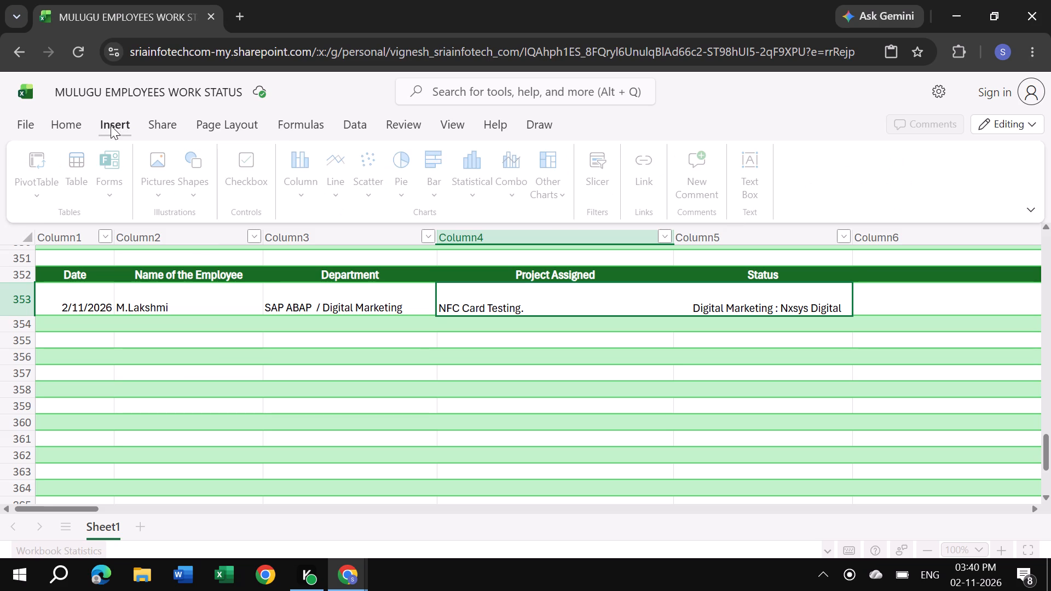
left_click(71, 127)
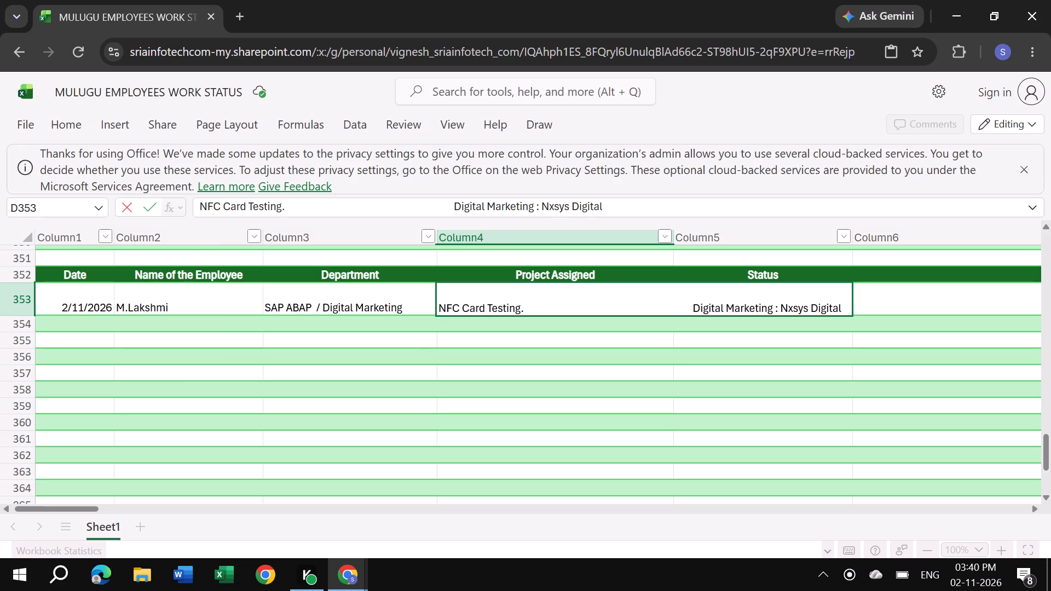
Commit the edited Project Assigned entry in cell D353.
key("ctrl+Return")
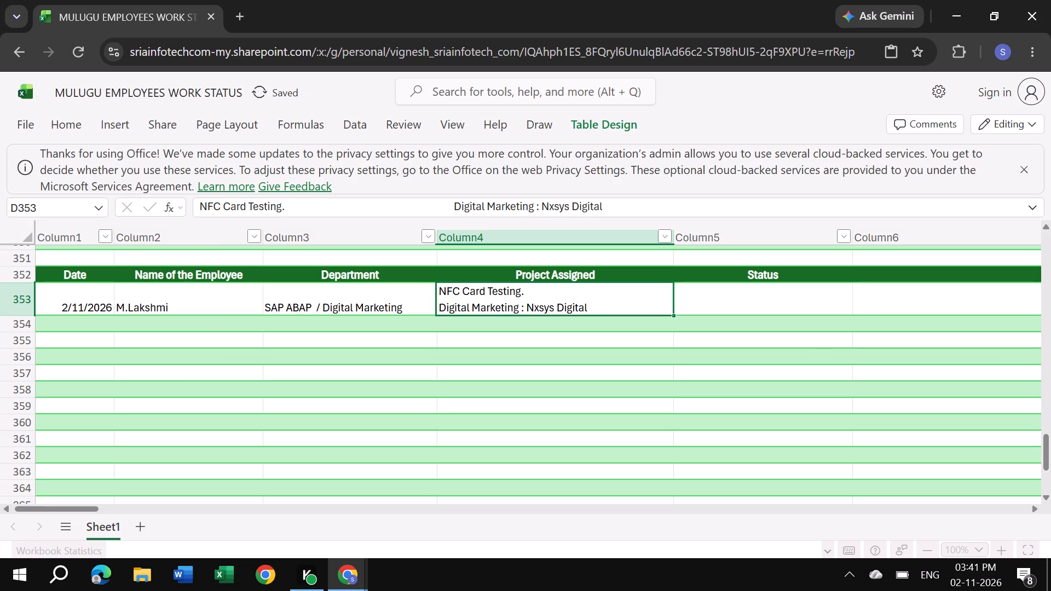
Enter "Completed" as the Status in cell E353 of the 2/11/2026 row.
left_click(735, 309)
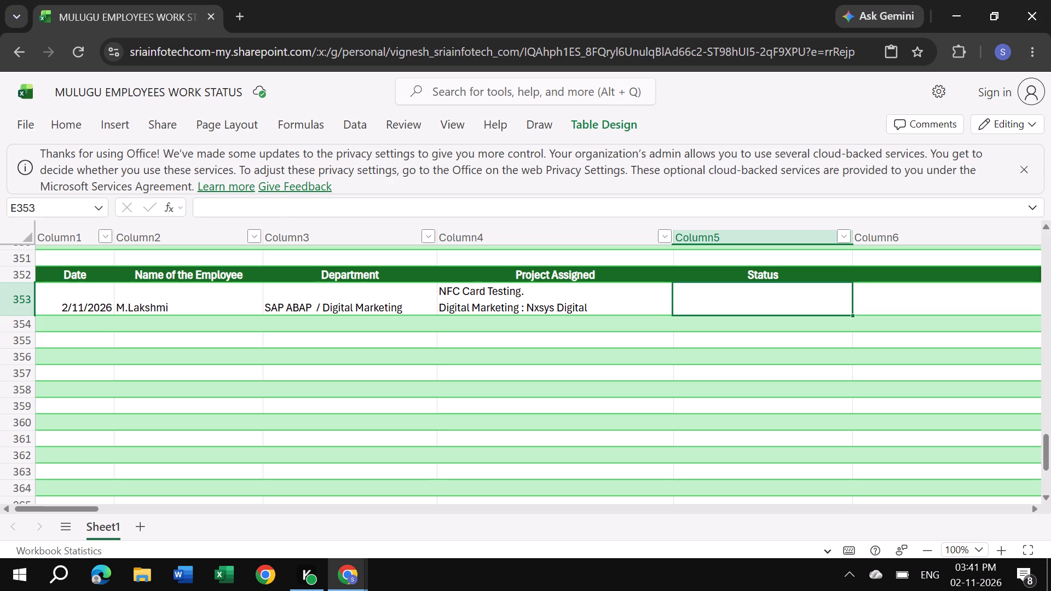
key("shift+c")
key("Return")
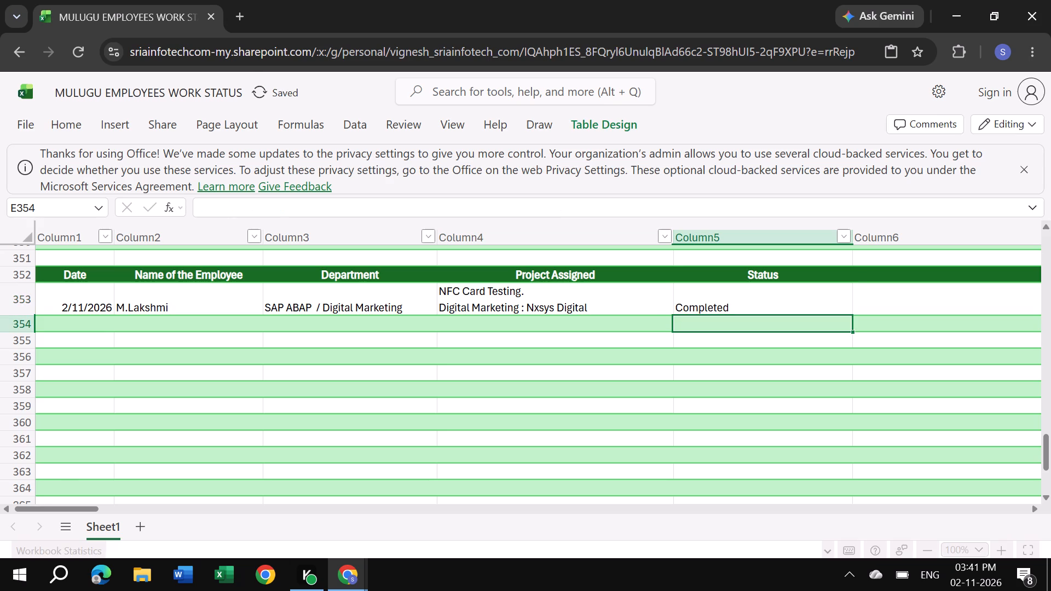
Open the empty Description cell F353 in the 2/11/2026 row for a new entry.
scroll(905, 305, "left", 2)
left_click(836, 292)
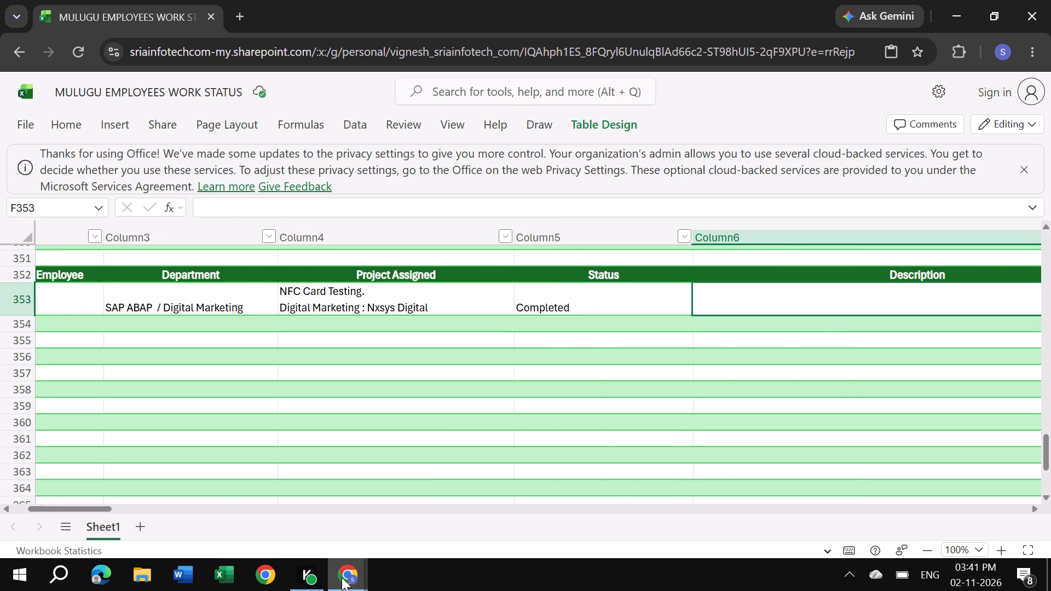
left_click(194, 519)
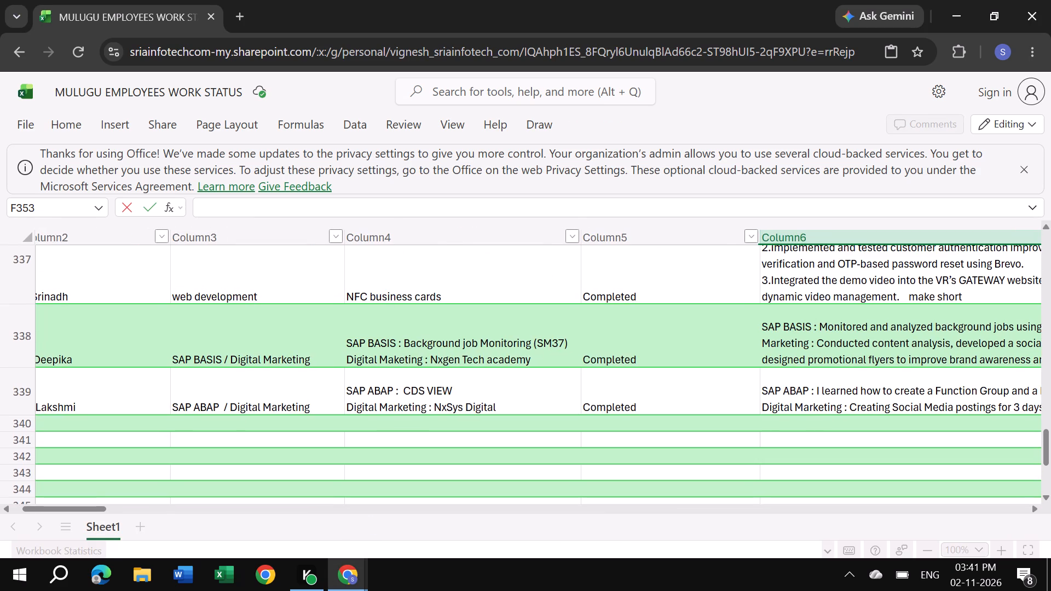
scroll(555, 369, "up", 3)
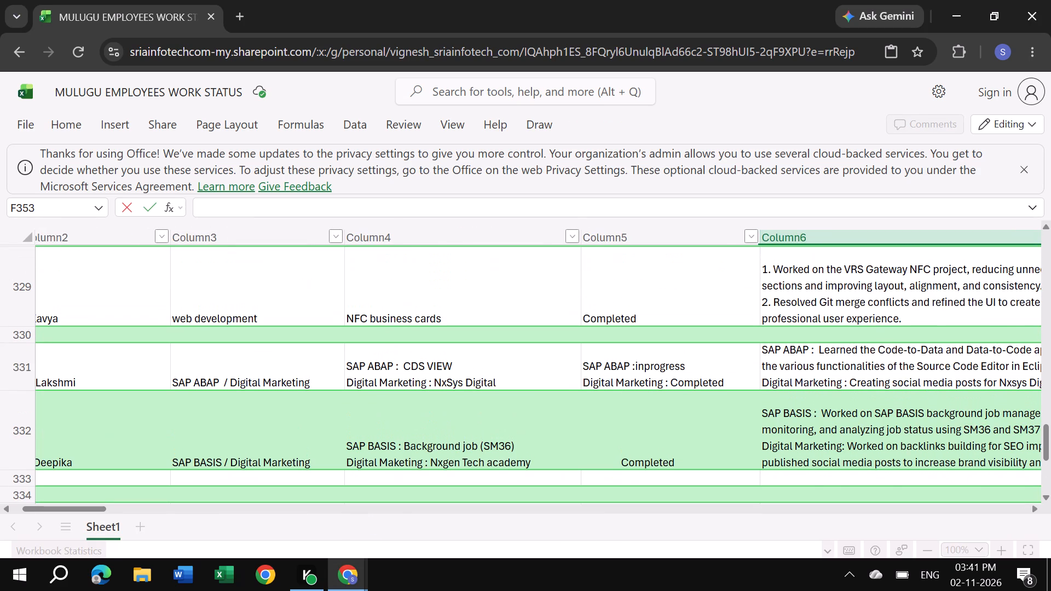
scroll(555, 369, "up", 2)
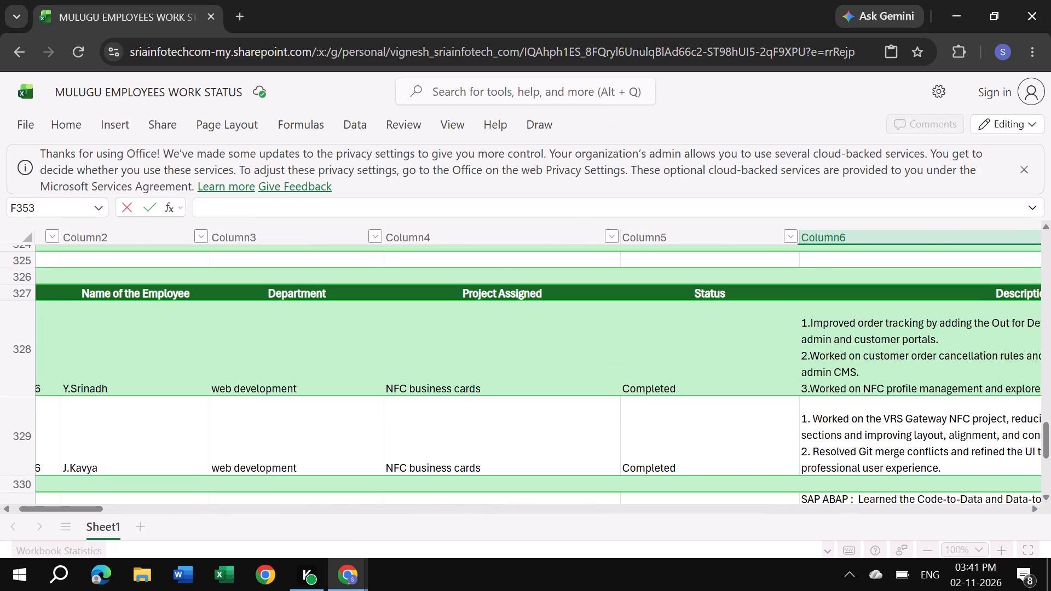
scroll(555, 369, "down", 9)
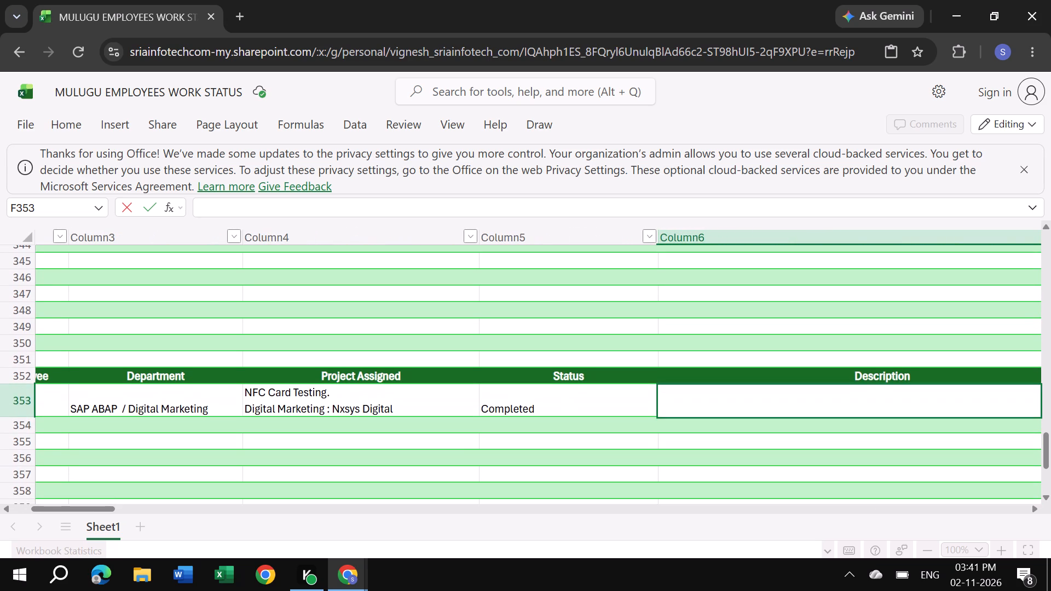
Paste the copied NFC Digital Card website testing summary into the Description cell F353 and commit it.
double_click(769, 399)
double_click(755, 395)
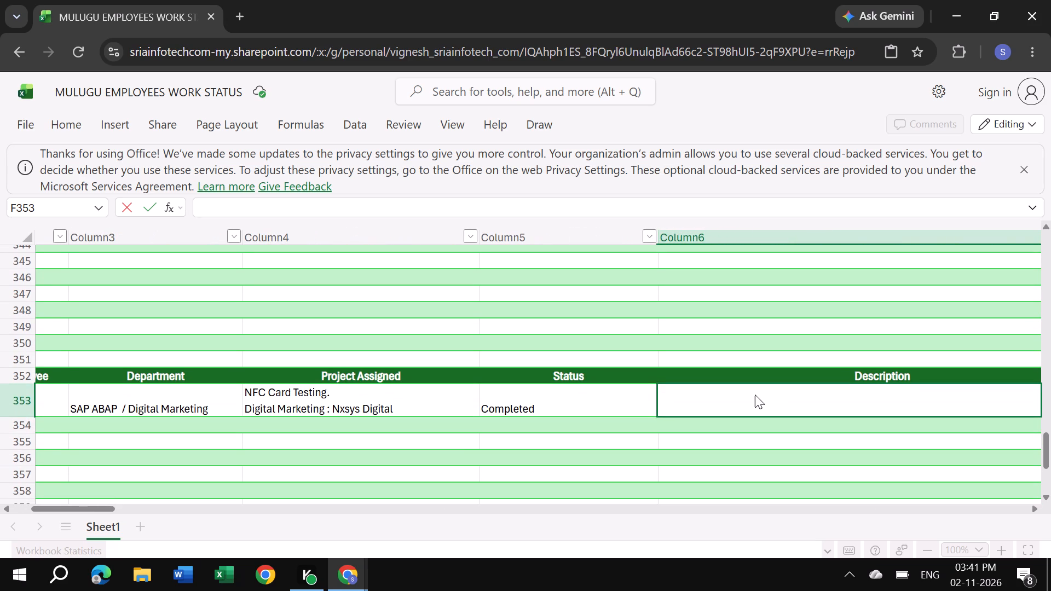
key("ctrl+v")
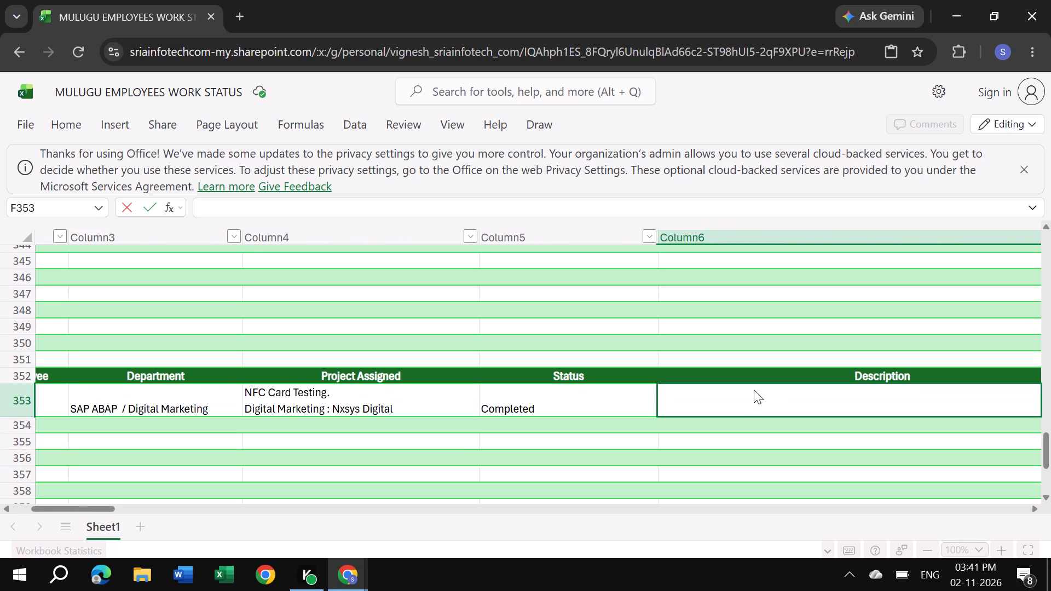
triple_click(754, 390)
left_click(754, 390)
left_click_drag(754, 390, 593, 382)
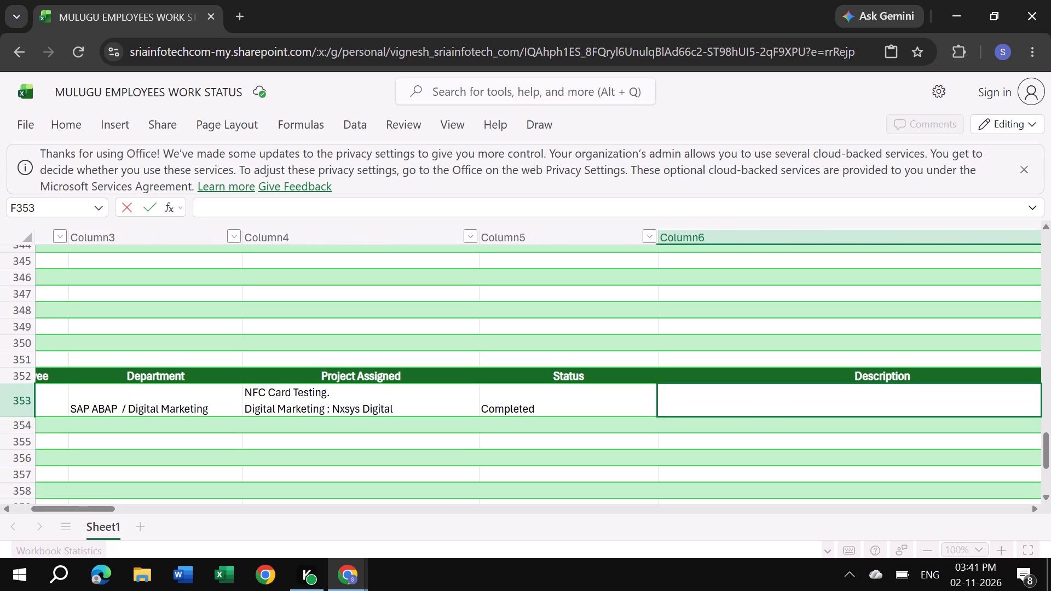
left_click(594, 389)
double_click(685, 405)
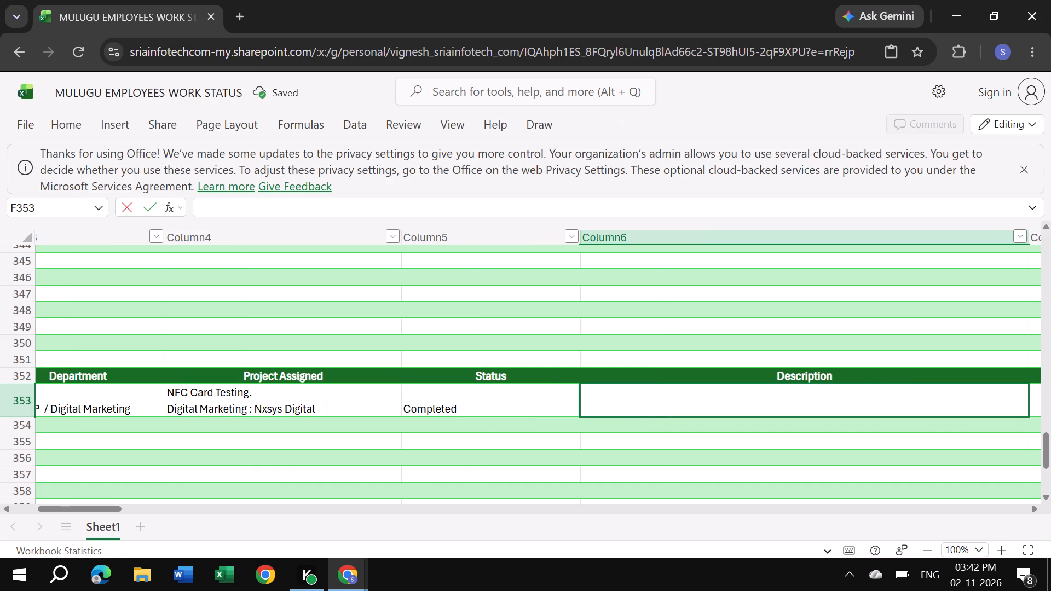
key("ctrl+v")
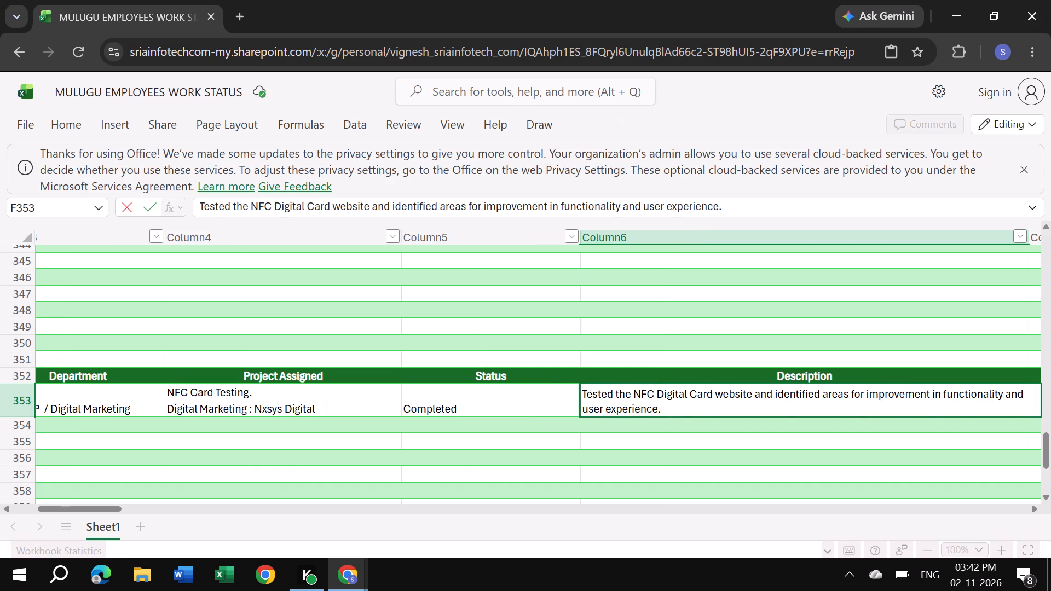
key("ctrl+Return")
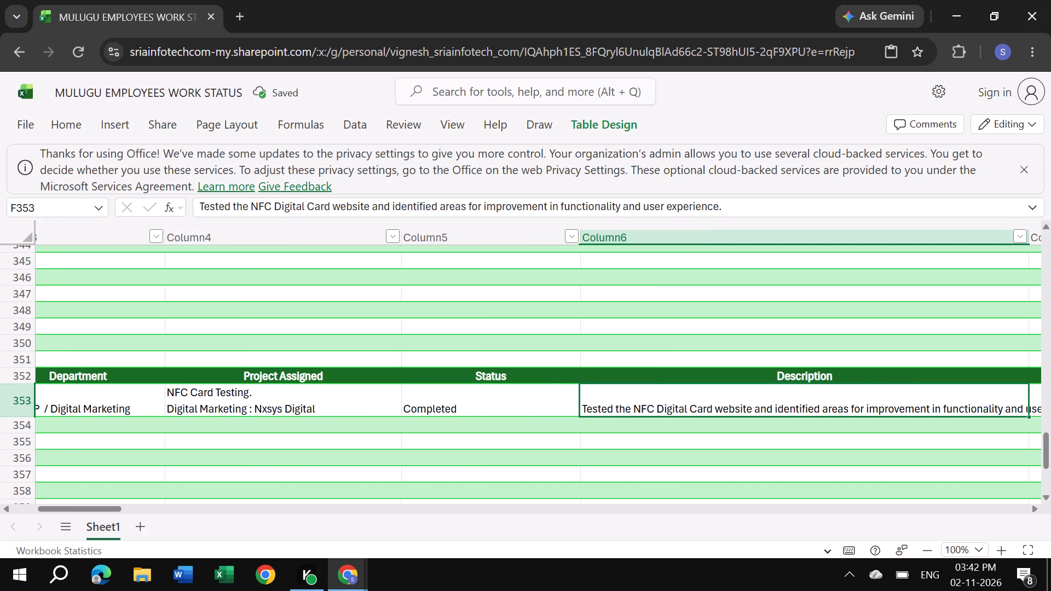
Append "Digital Marketing :" to the description in cell F353, set off from the NFC testing text by a long run of spaces.
double_click(751, 381)
double_click(743, 403)
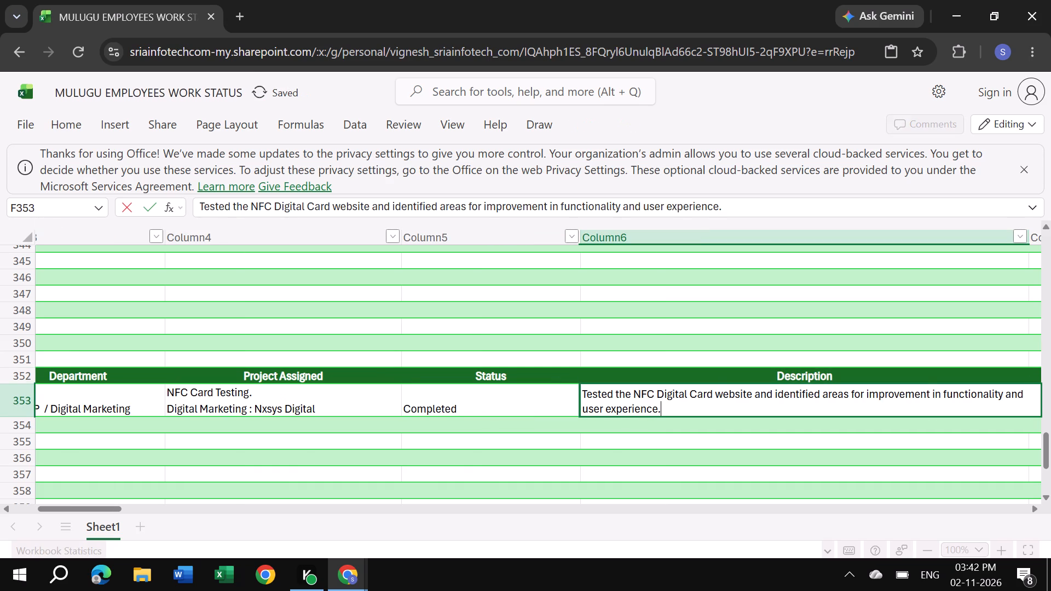
scroll(827, 405, "left", 1)
key("space")
key("space")
key("space")
key("space")
key("space")
key("space")
key("space")
key("space")
key("space")
key("space")
key("space")
key("space")
key("space")
key("space")
key("space")
key("space")
key("space")
key("space")
key("space")
key("space")
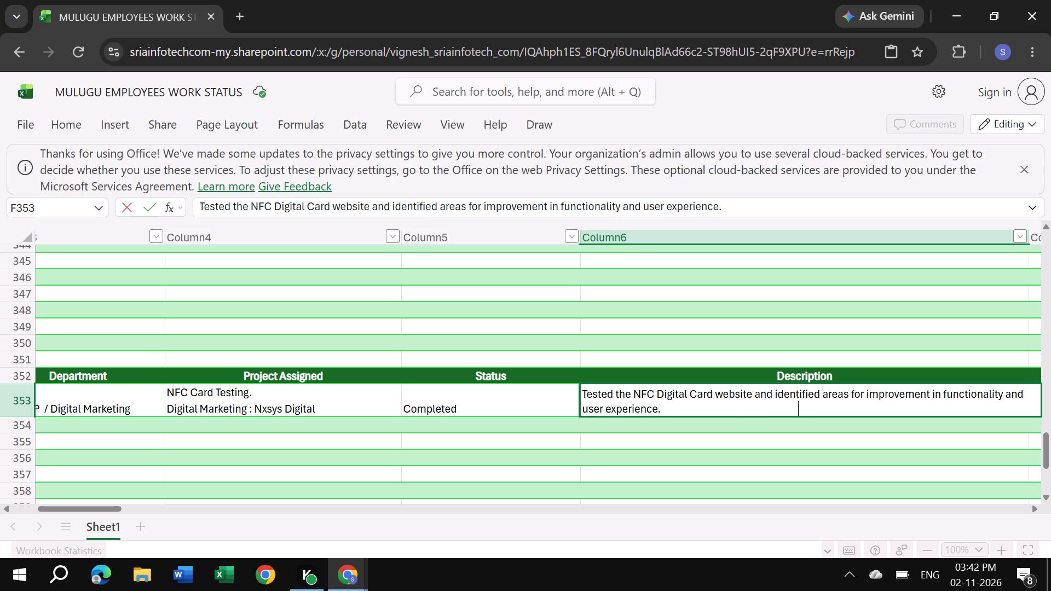
type("Digital")
key("space")
type("Marketing :")
key("space")
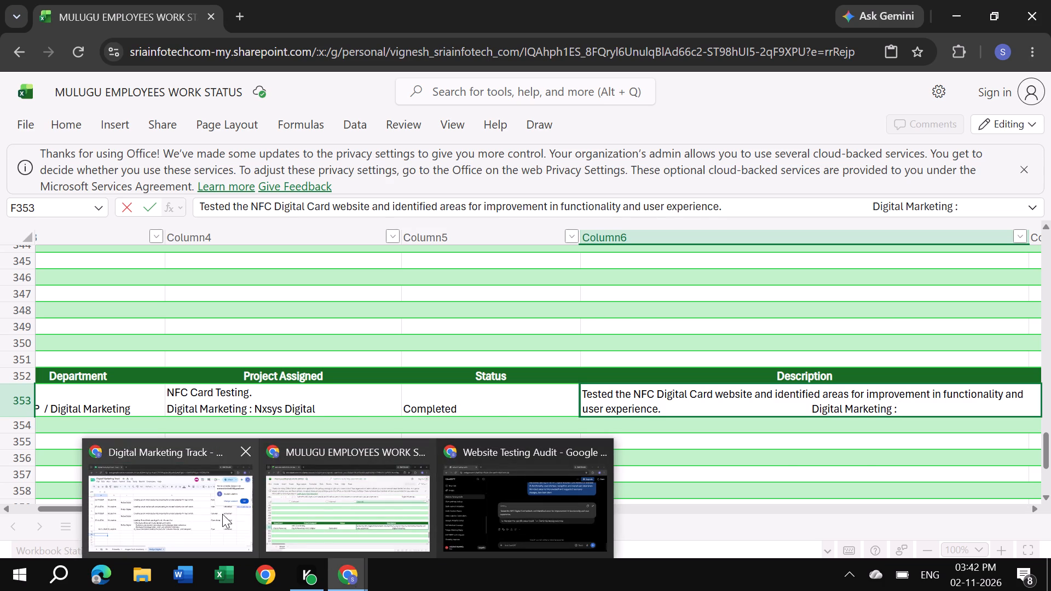
Switch to the Digital Marketing Track spreadsheet in its own browser window.
left_click(171, 536)
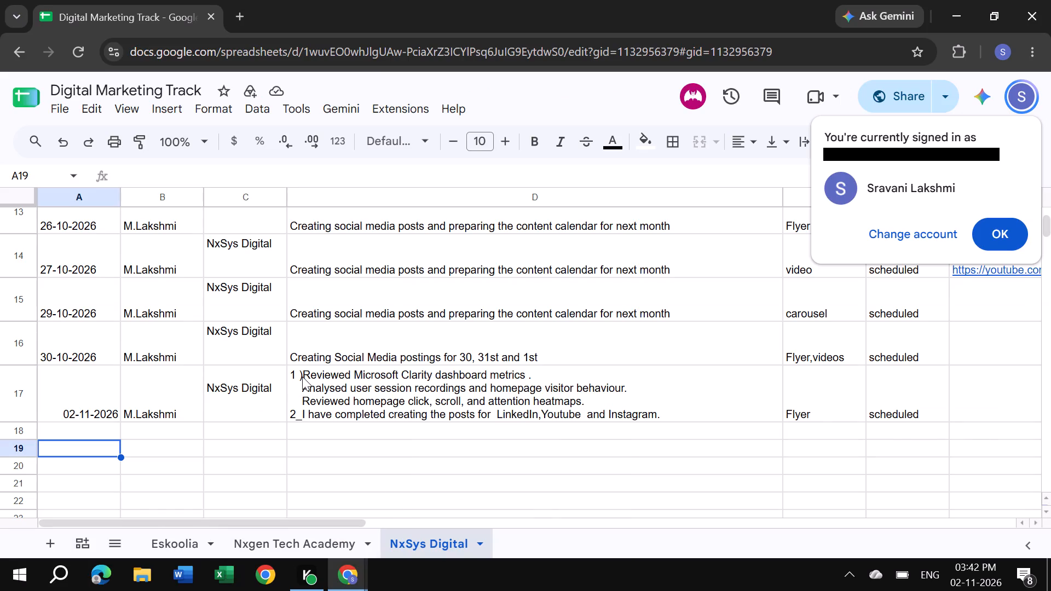
Copy the full 02-11-2026 description text from cell D17 of the NxSys Digital sheet.
double_click(302, 376)
left_click_drag(291, 374, 653, 417)
key("ctrl+c")
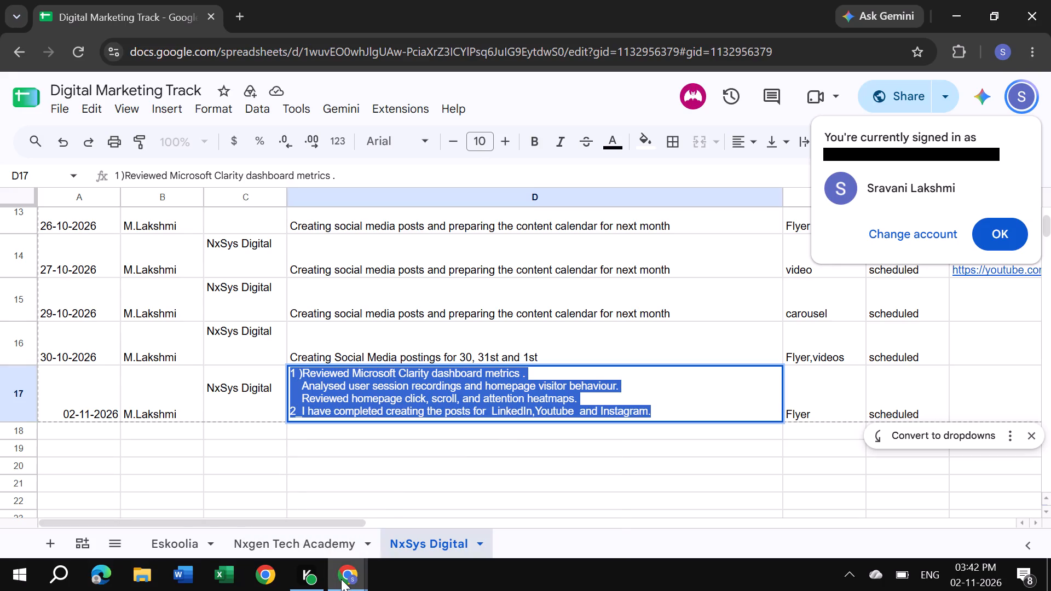
Switch to the MULUGU EMPLOYEES WORK STATUS workbook and paste the copied text after "Digital Marketing :" in Description cell F353.
left_click(423, 525)
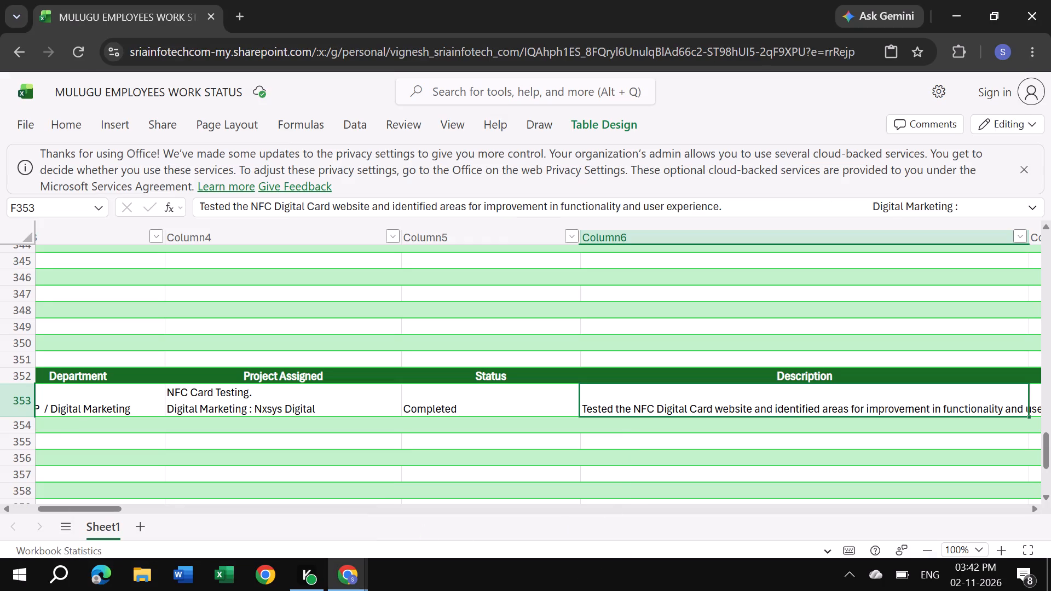
double_click(859, 417)
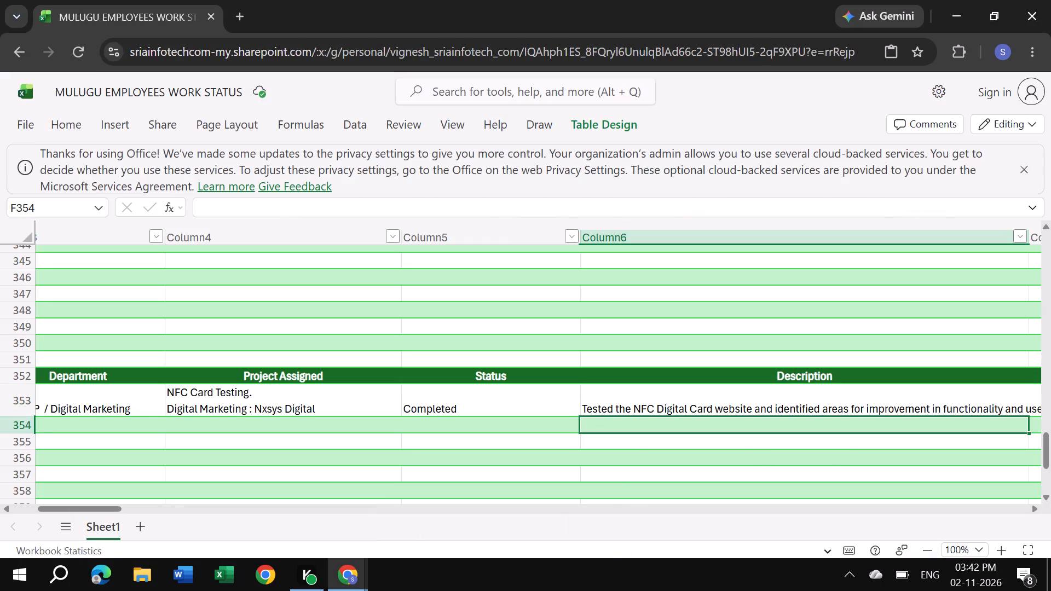
double_click(856, 406)
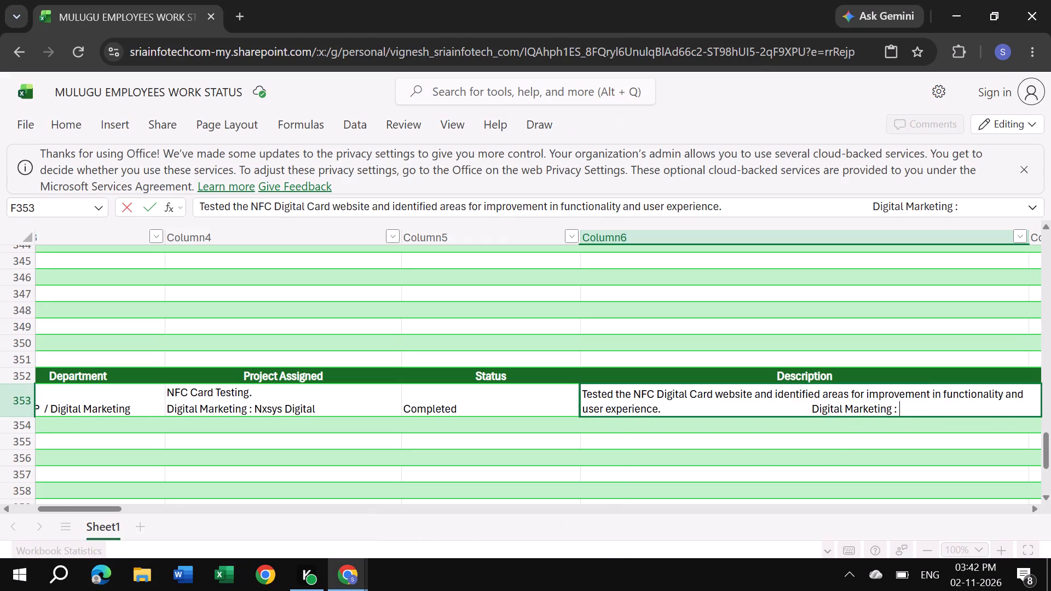
key("ctrl+v")
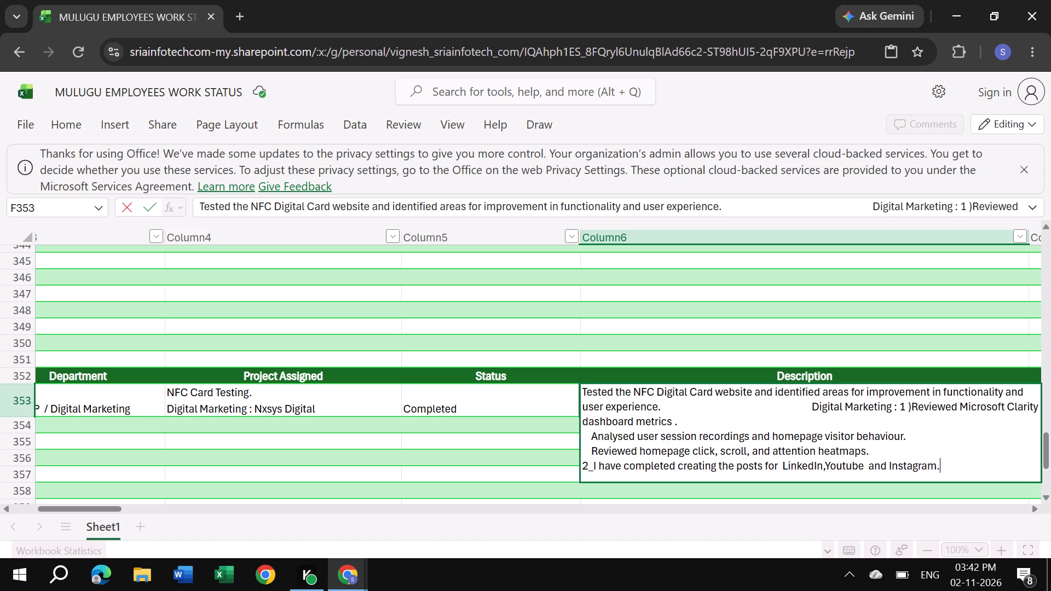
Pad with spaces before "Digital Marketing :" in cell F353 so that it starts on its own line below the NFC testing text.
left_click(804, 409)
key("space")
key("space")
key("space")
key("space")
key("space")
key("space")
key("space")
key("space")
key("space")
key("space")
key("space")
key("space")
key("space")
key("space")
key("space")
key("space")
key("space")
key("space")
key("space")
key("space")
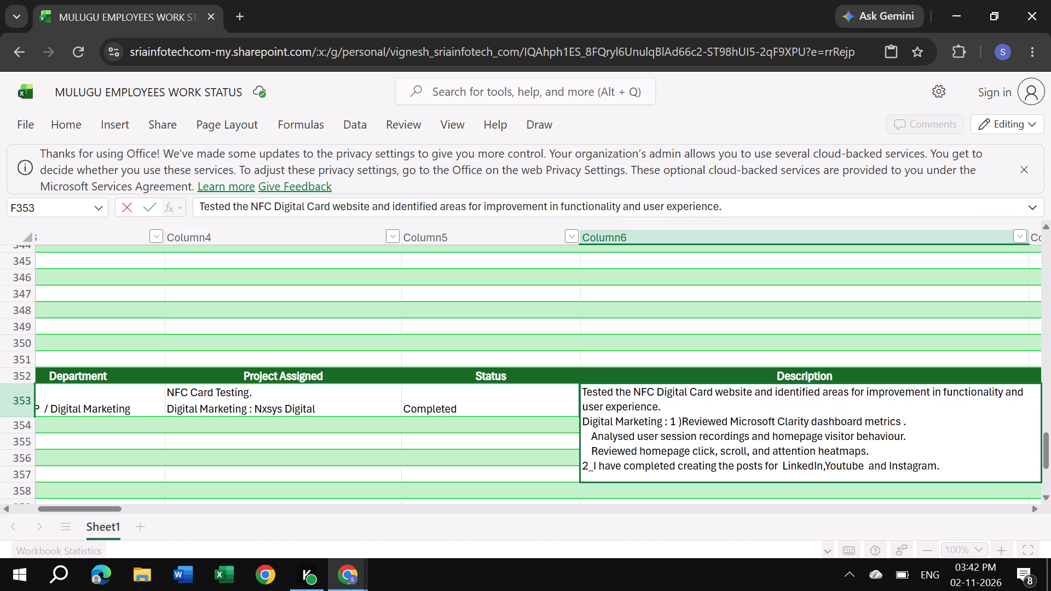
Indent the "2_I have completed creating the posts" line in cell F353 with leading spaces.
left_click(583, 466)
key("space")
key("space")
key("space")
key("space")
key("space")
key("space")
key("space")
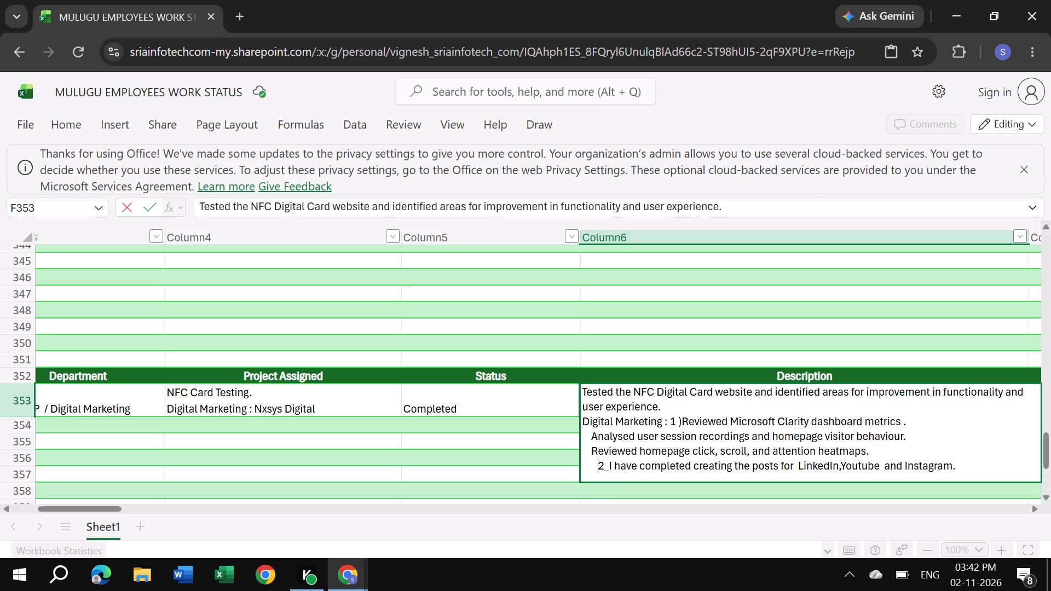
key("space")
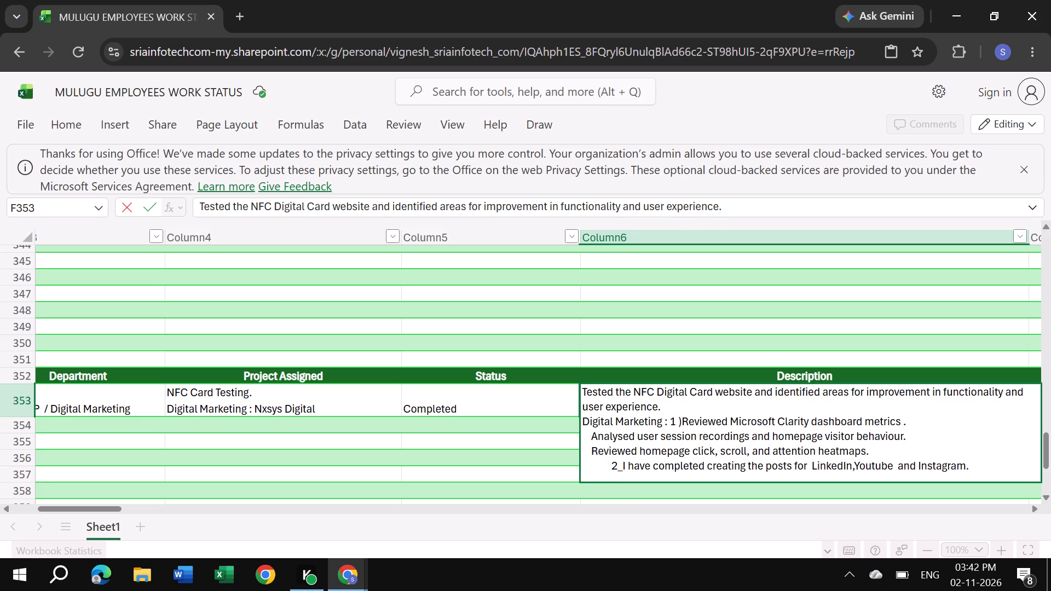
Indent the "Analysed user session recordings" line in cell F353 with spaces to align it under "Reviewed Microsoft Clarity".
left_click(592, 441)
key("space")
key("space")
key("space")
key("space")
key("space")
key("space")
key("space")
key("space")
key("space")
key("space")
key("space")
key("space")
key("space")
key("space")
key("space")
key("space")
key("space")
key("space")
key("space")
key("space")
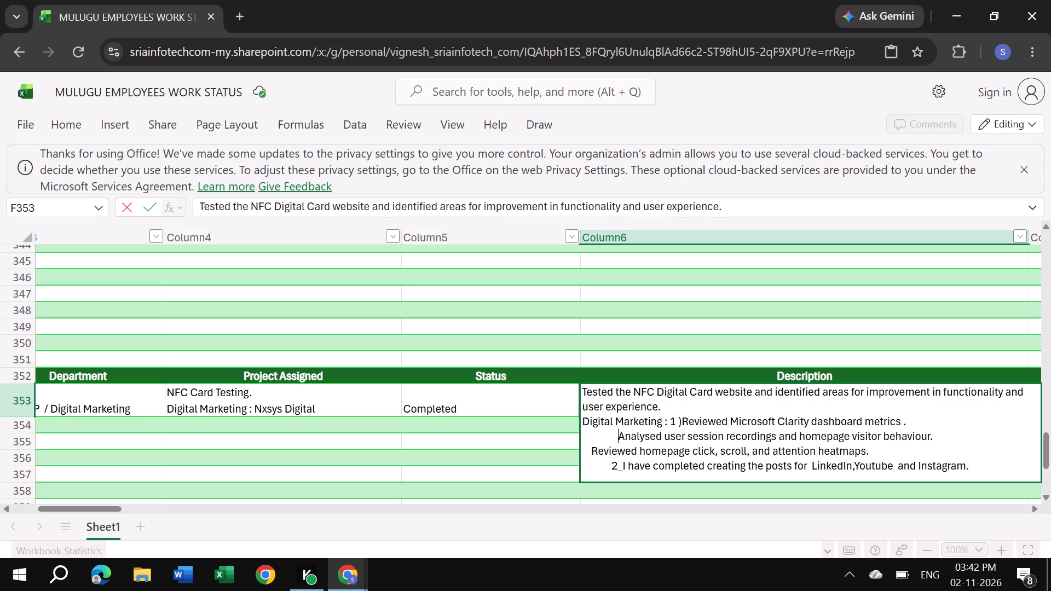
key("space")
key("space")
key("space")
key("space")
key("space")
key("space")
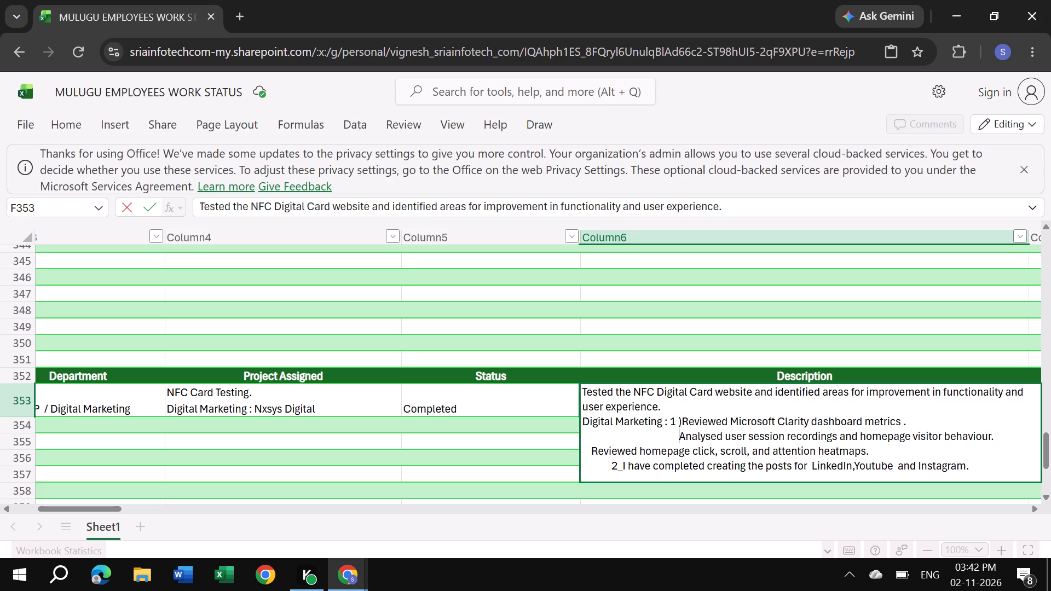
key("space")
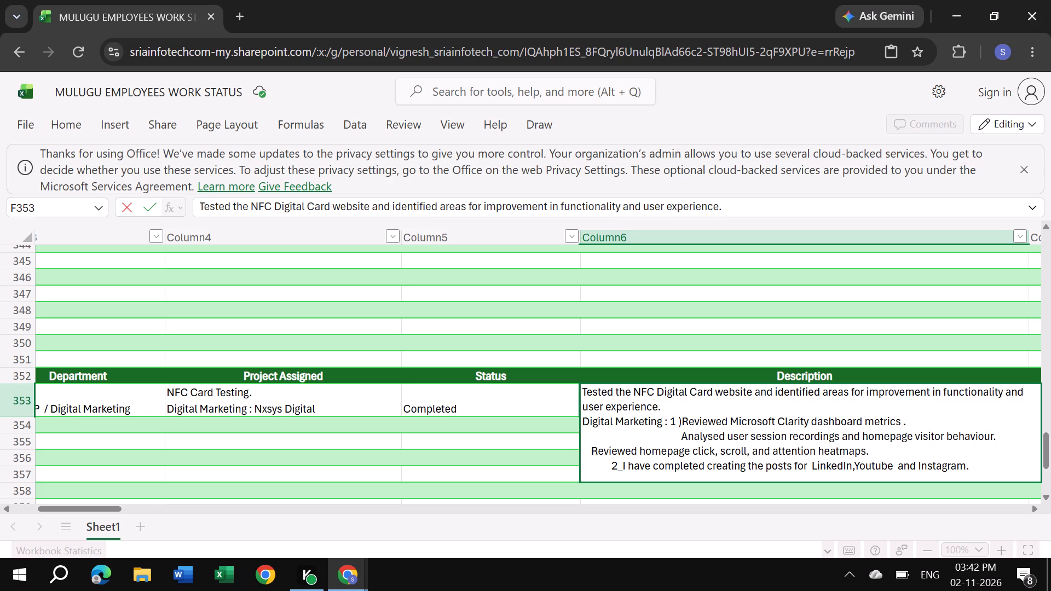
Indent the "Reviewed homepage click, scroll, and attention heatmaps" line in cell F353 with spaces to align it under the "Analysed" line.
left_click(588, 453)
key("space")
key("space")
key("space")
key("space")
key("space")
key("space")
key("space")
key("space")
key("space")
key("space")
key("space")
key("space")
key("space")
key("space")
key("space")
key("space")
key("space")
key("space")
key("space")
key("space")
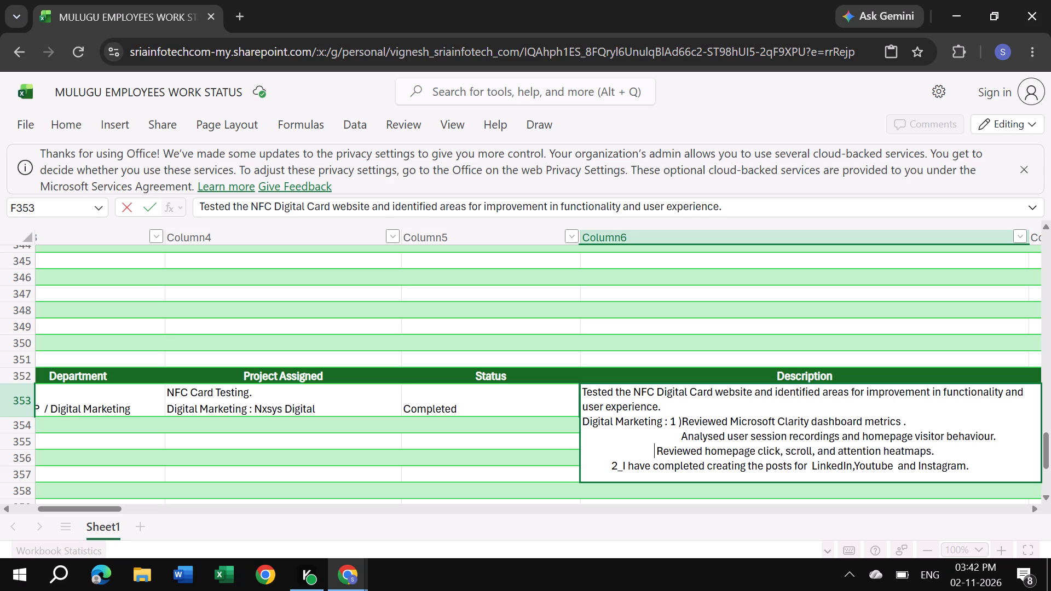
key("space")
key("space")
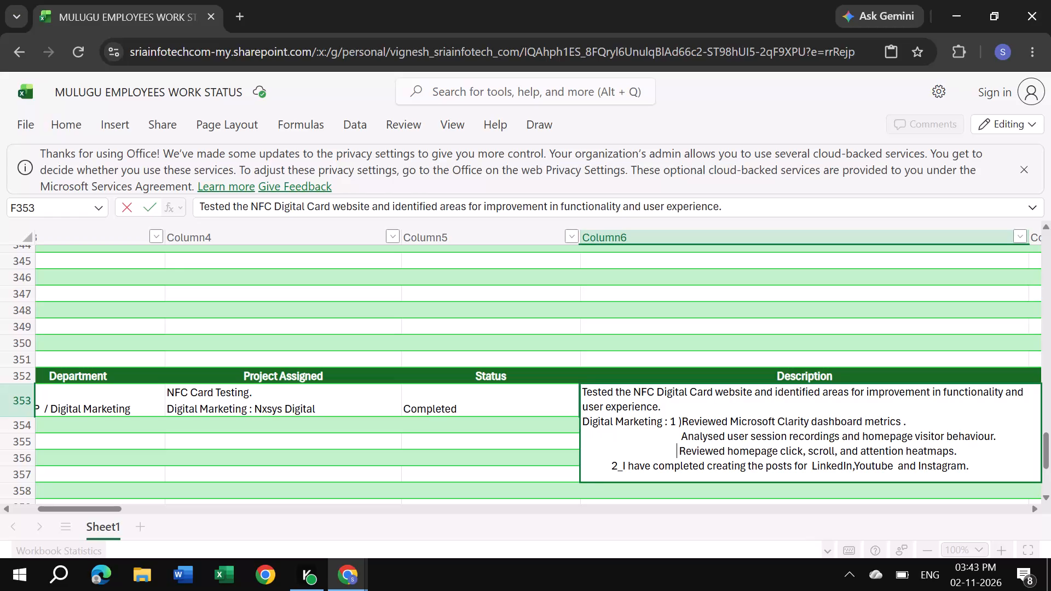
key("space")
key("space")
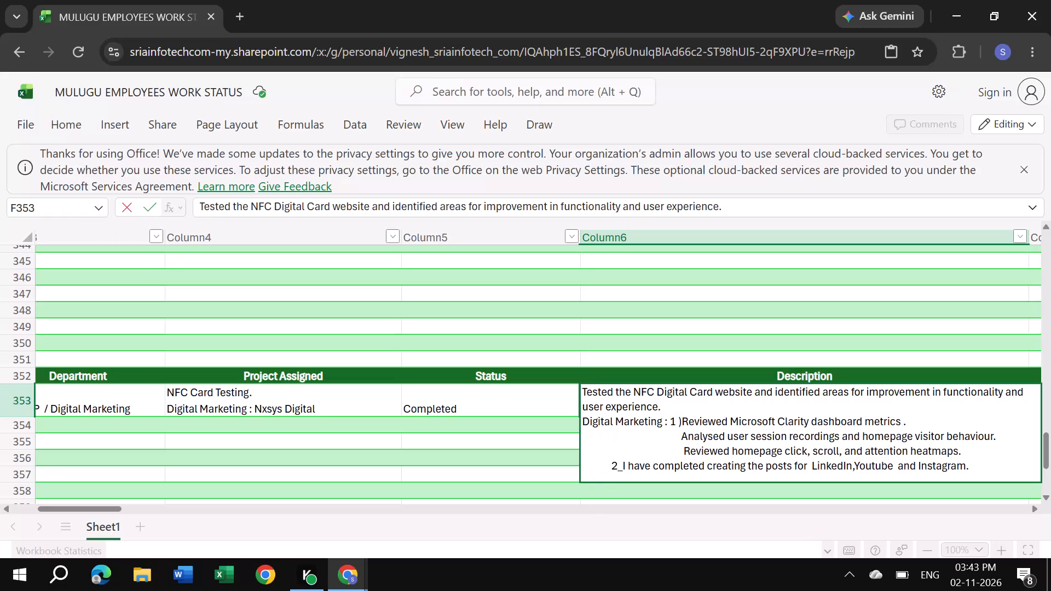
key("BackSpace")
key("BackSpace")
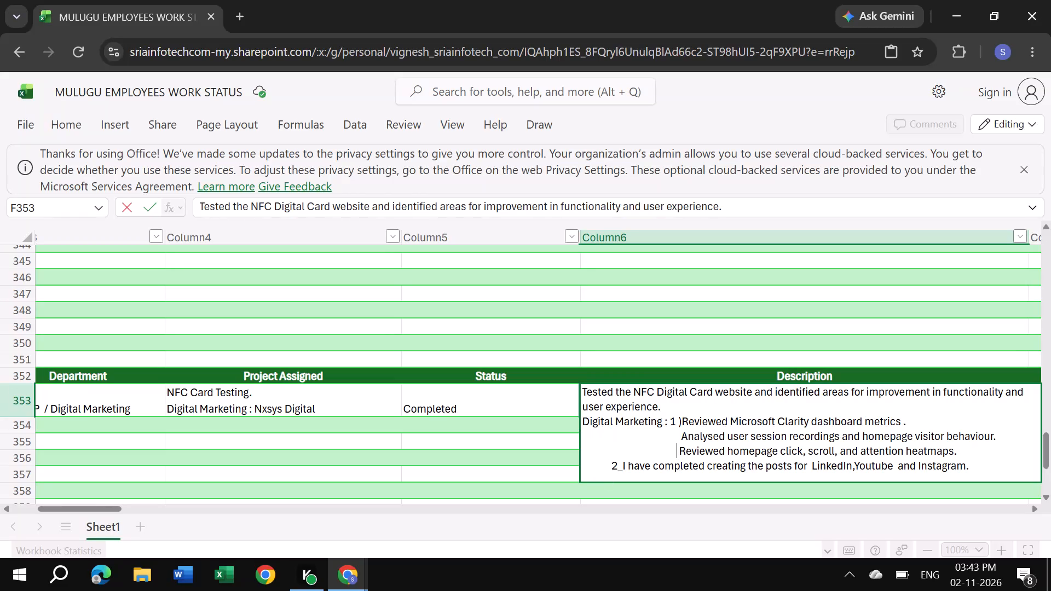
Indent the second Digital Marketing item in cell F353 with spaces so it starts roughly below the numbered first item.
left_click(600, 469)
key("space")
key("space")
key("space")
key("space")
key("space")
key("space")
key("space")
key("space")
key("space")
key("space")
key("space")
key("space")
key("space")
key("space")
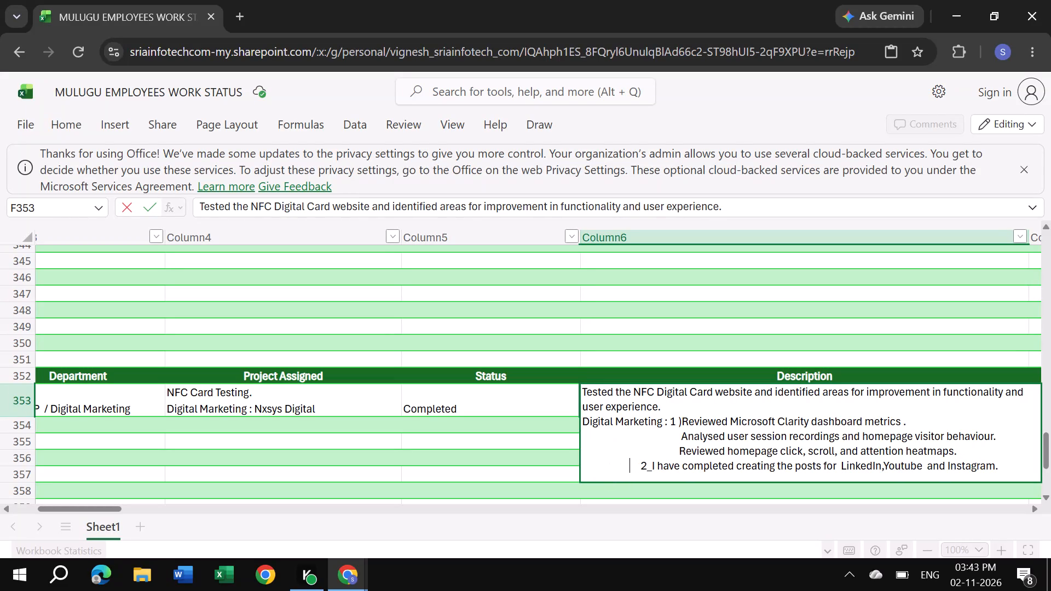
key("space")
key("space")
key("space")
key("space")
key("space")
key("space")
key("space")
key("space")
key("space")
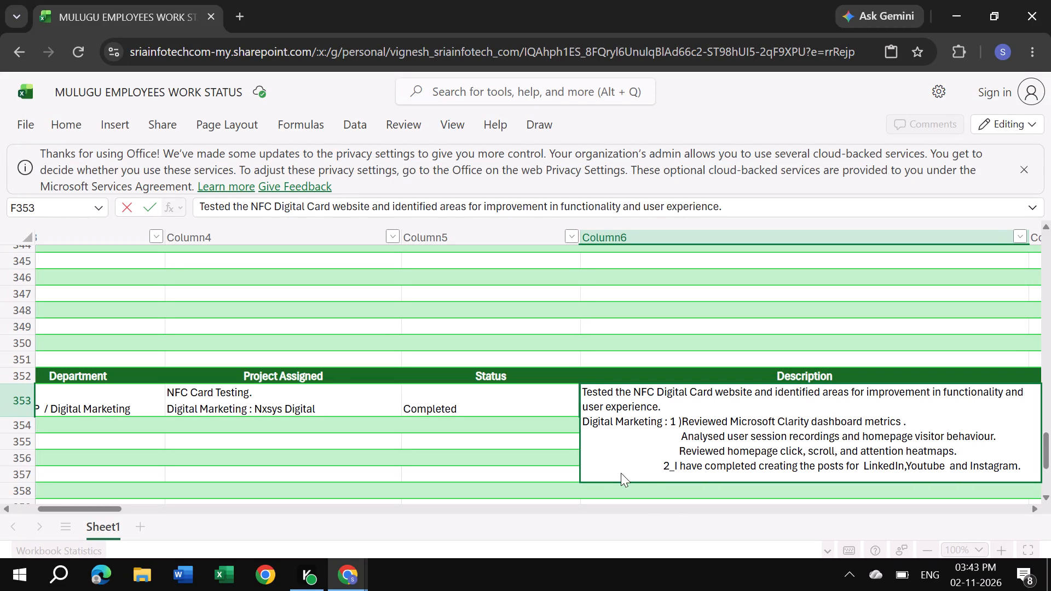
Change the second item's number marker from "2_" to "2) " in the F353 description.
left_click(674, 467)
key("BackSpace")
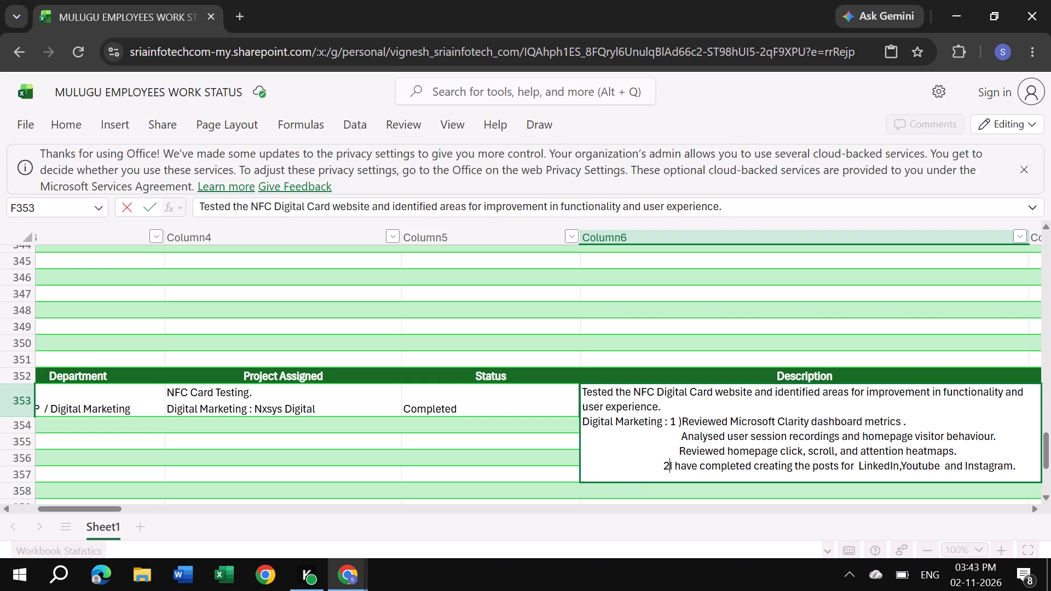
type(")")
key("space")
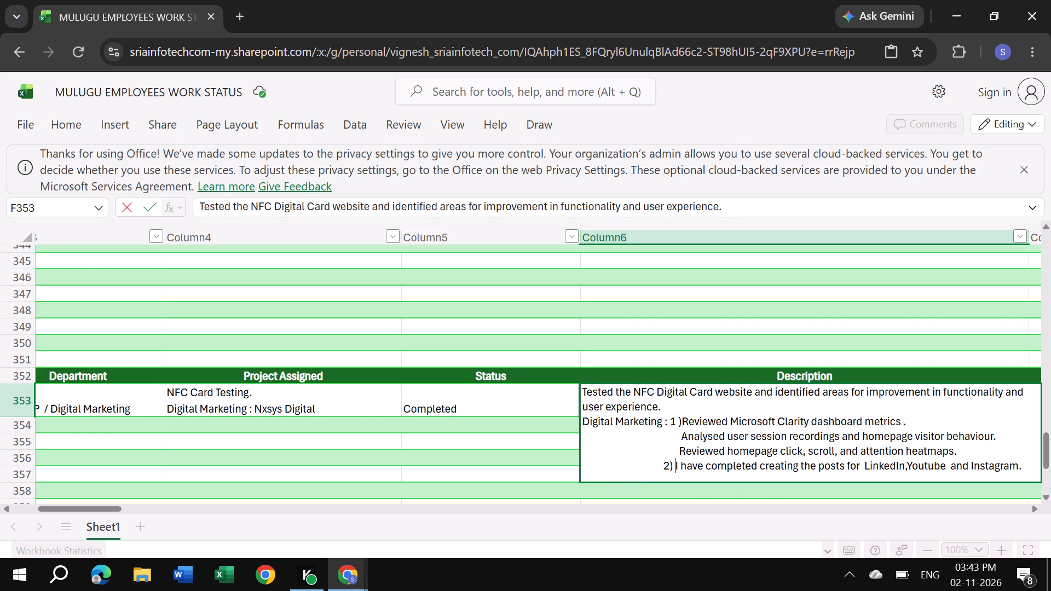
Shorten the second item in F353 to "creating posts for LinkedIn,Youtube and Instagram." and commit the description.
left_click(755, 465)
key("BackSpace")
key("BackSpace")
key("BackSpace")
key("BackSpace")
key("BackSpace")
key("BackSpace")
key("BackSpace")
key("BackSpace")
key("BackSpace")
key("BackSpace")
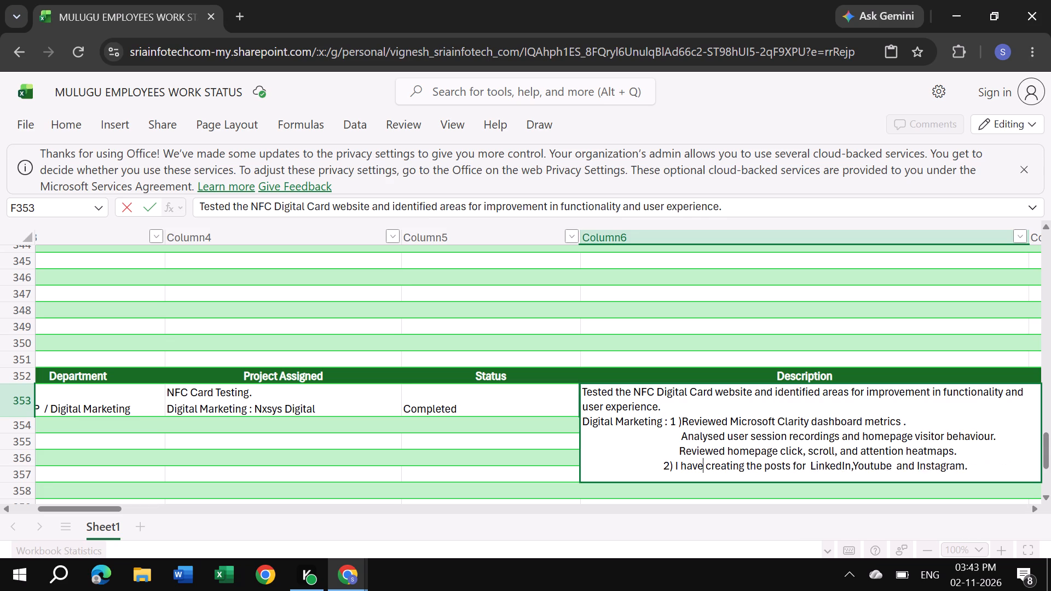
key("BackSpace")
key("BackSpace")
key("BackSpace")
key("BackSpace")
key("BackSpace")
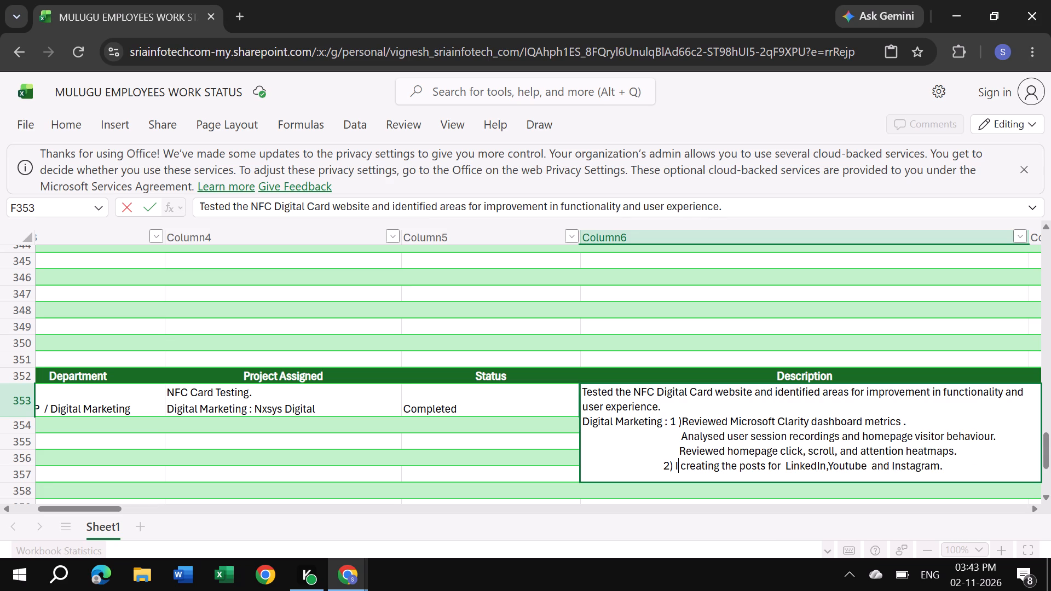
left_click(735, 466)
key("BackSpace")
key("BackSpace")
key("BackSpace")
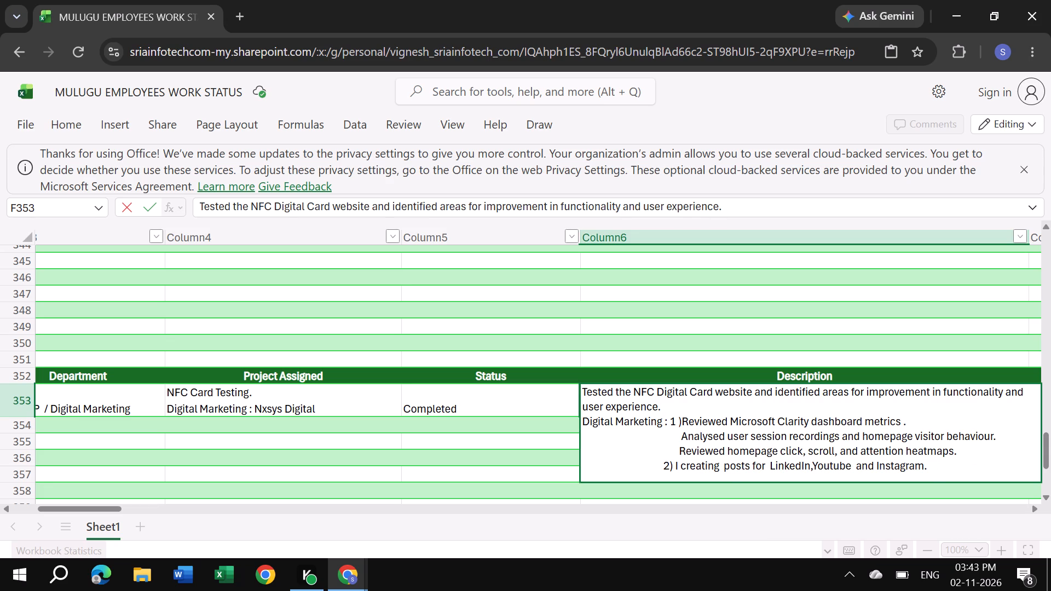
left_click(678, 469)
key("BackSpace")
key("Return")
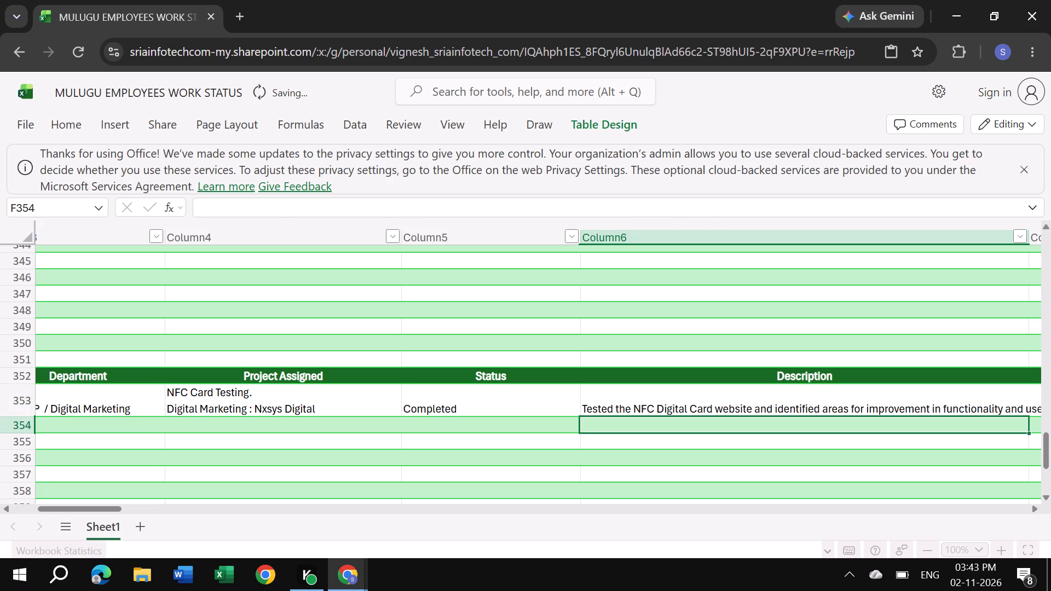
Reopen the Description cell F353 to review its full multi-line text, and leave the cell.
scroll(744, 403, "left", 4)
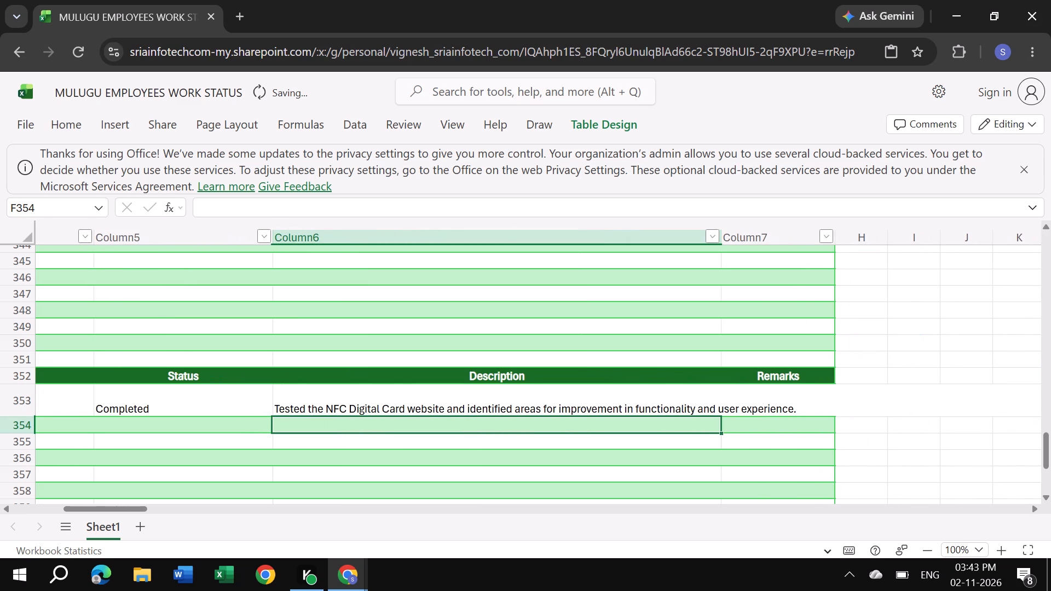
double_click(641, 420)
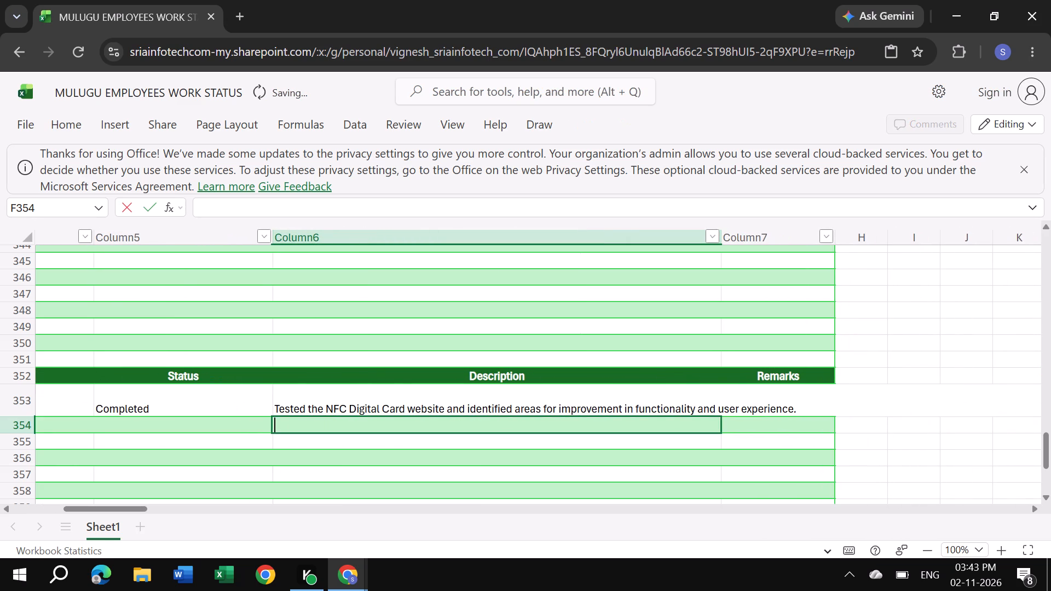
double_click(641, 403)
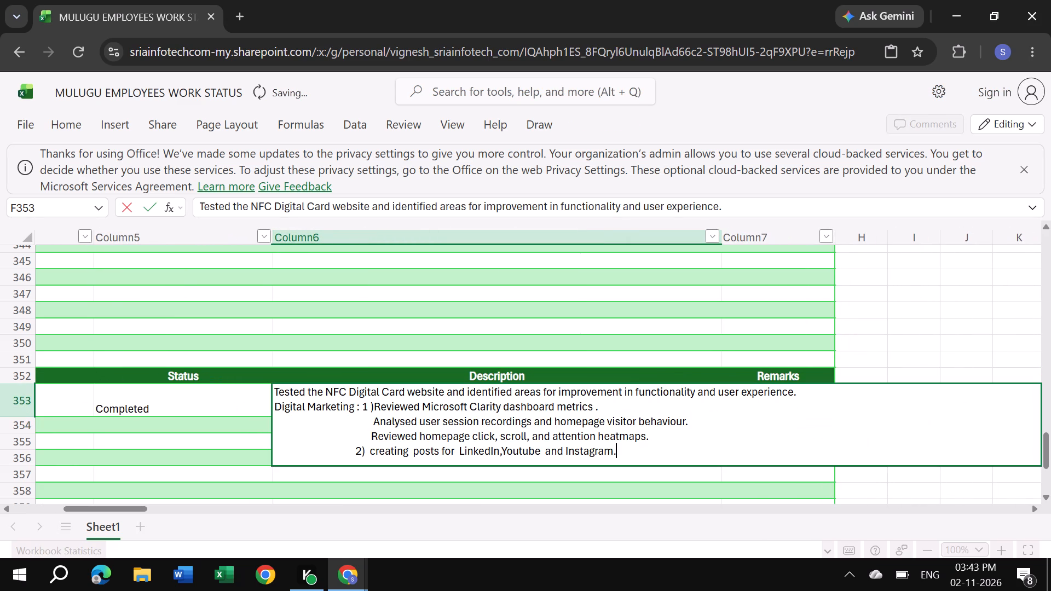
left_click(804, 393)
left_click(261, 428)
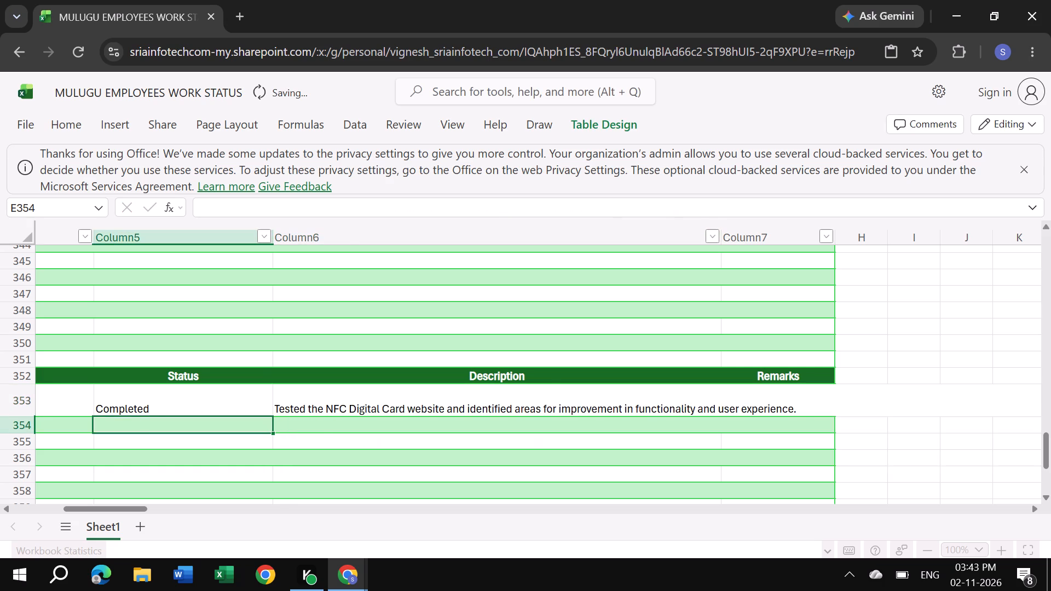
Increase the height of row 353 to make room for the multi-line description.
scroll(411, 437, "right", 9)
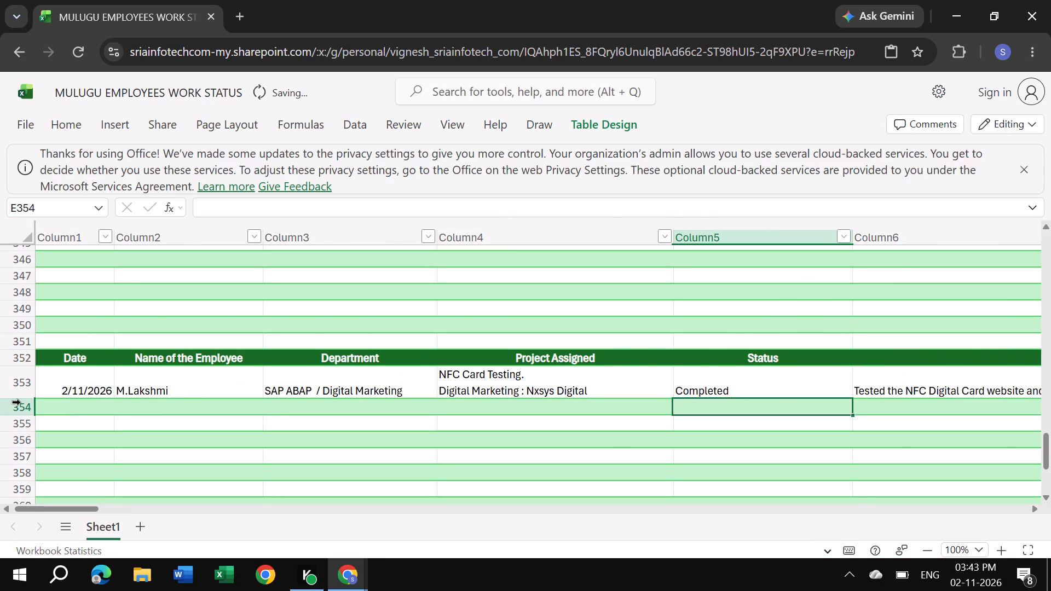
left_click_drag(22, 397, 25, 445)
Open the Description cell F353 again and inspect the end of its NFC testing line.
scroll(486, 407, "left", 6)
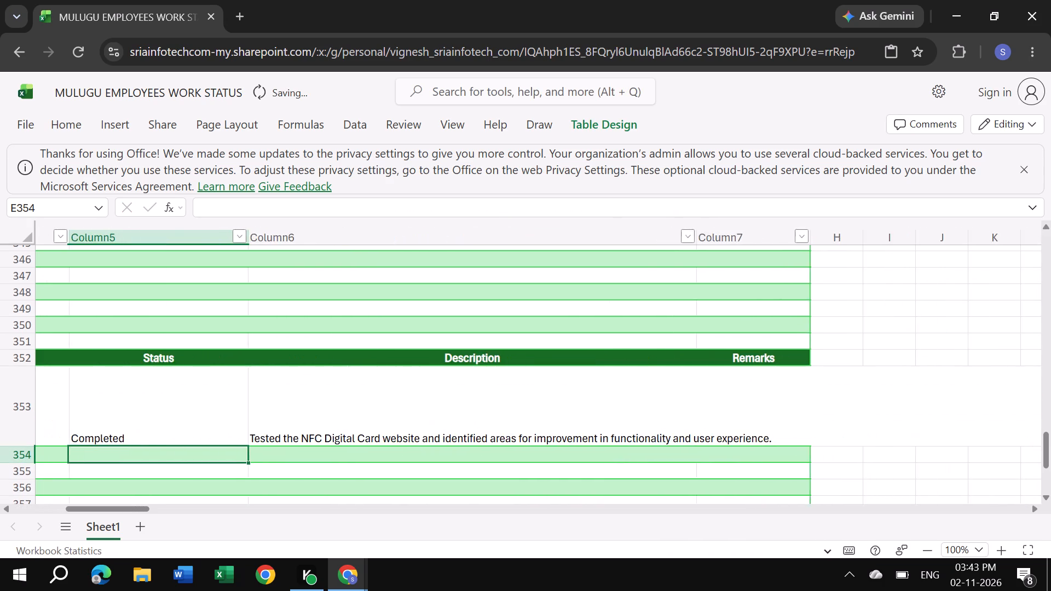
scroll(486, 407, "right", 1)
double_click(486, 407)
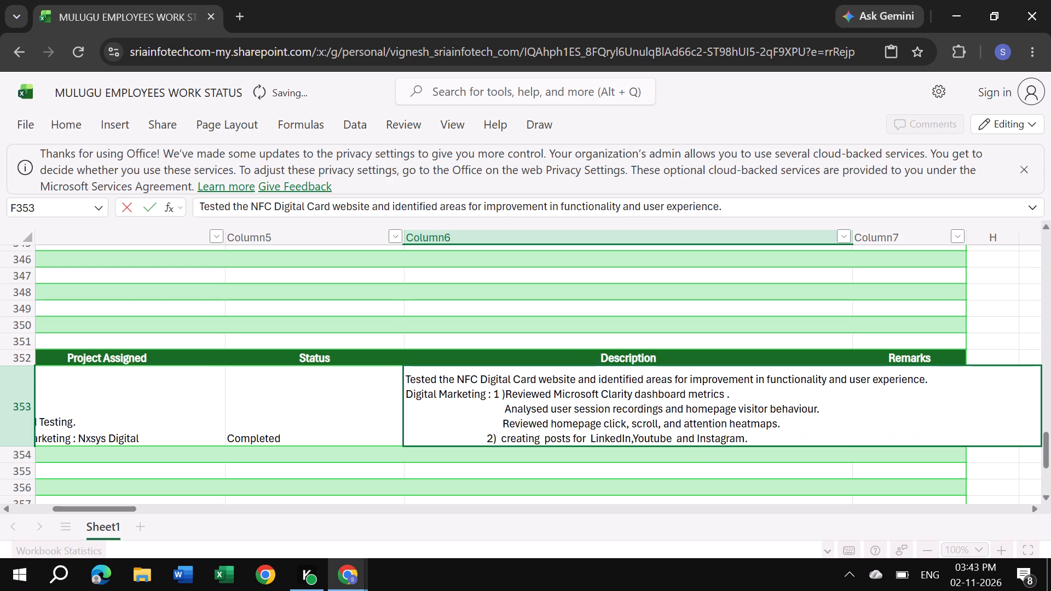
left_click(940, 387)
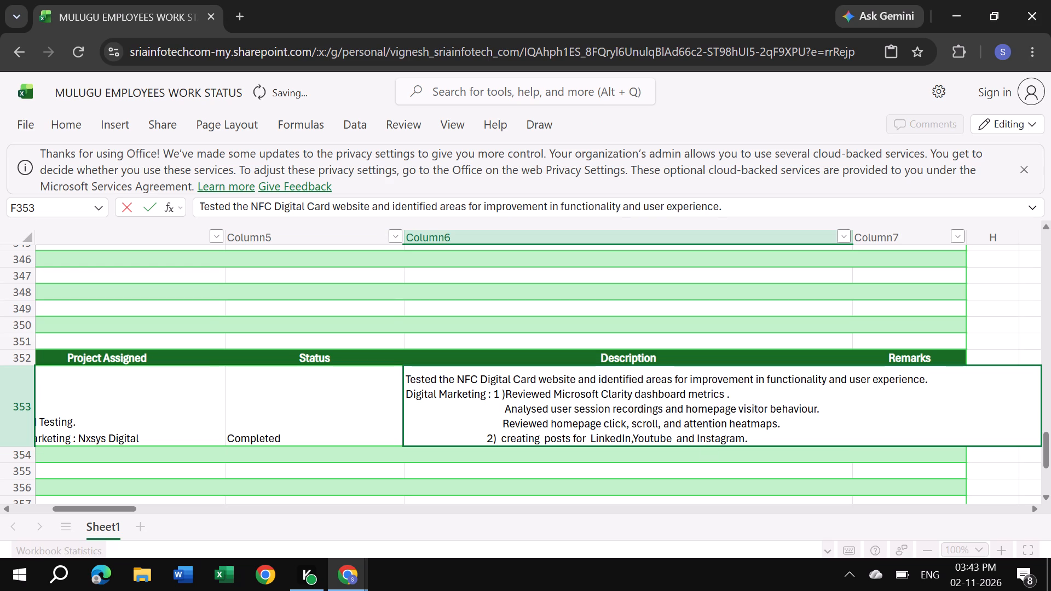
double_click(940, 383)
left_click(940, 383)
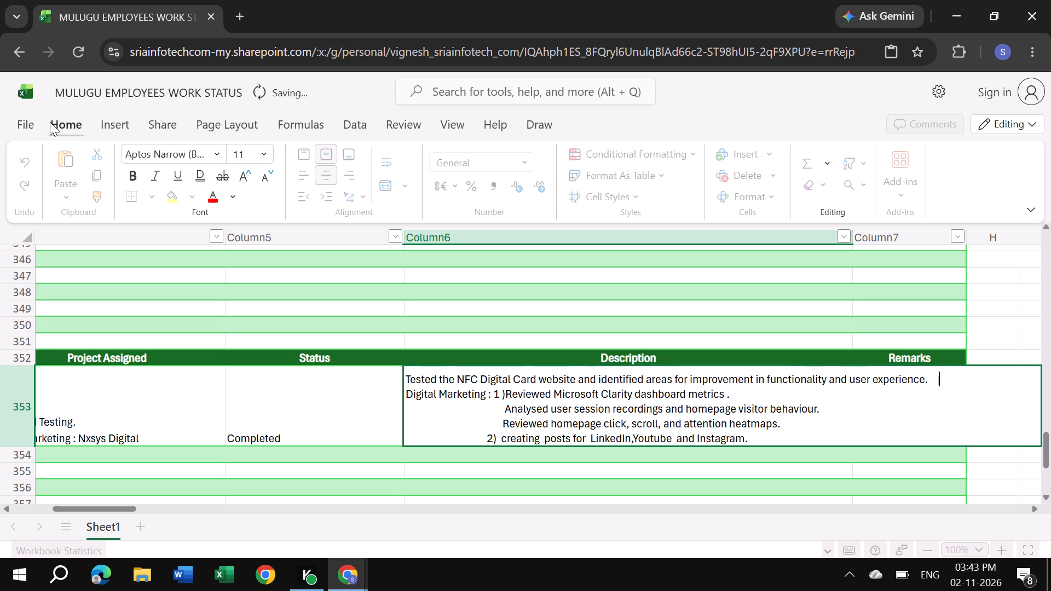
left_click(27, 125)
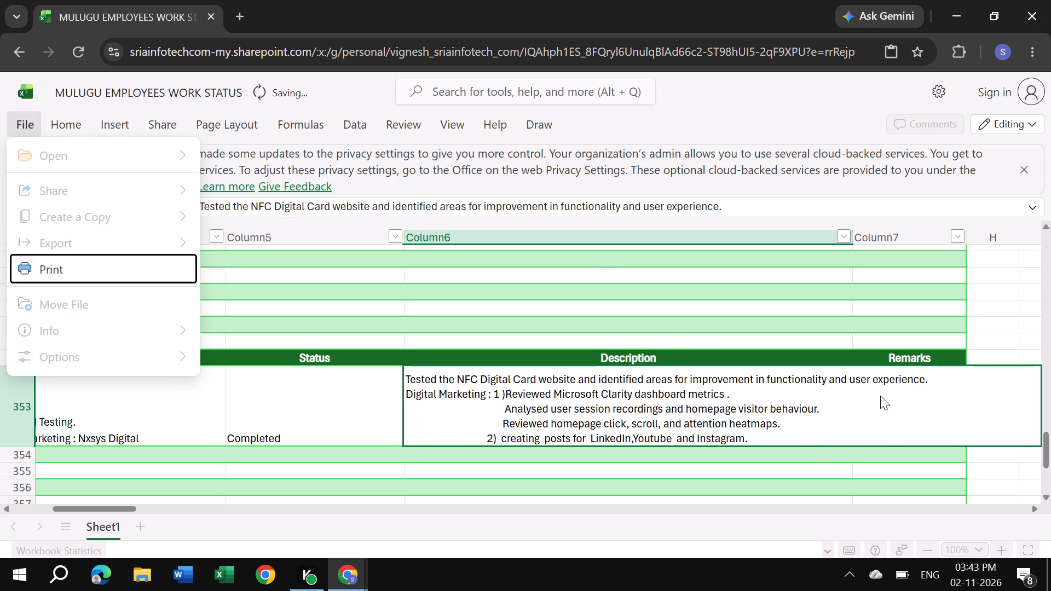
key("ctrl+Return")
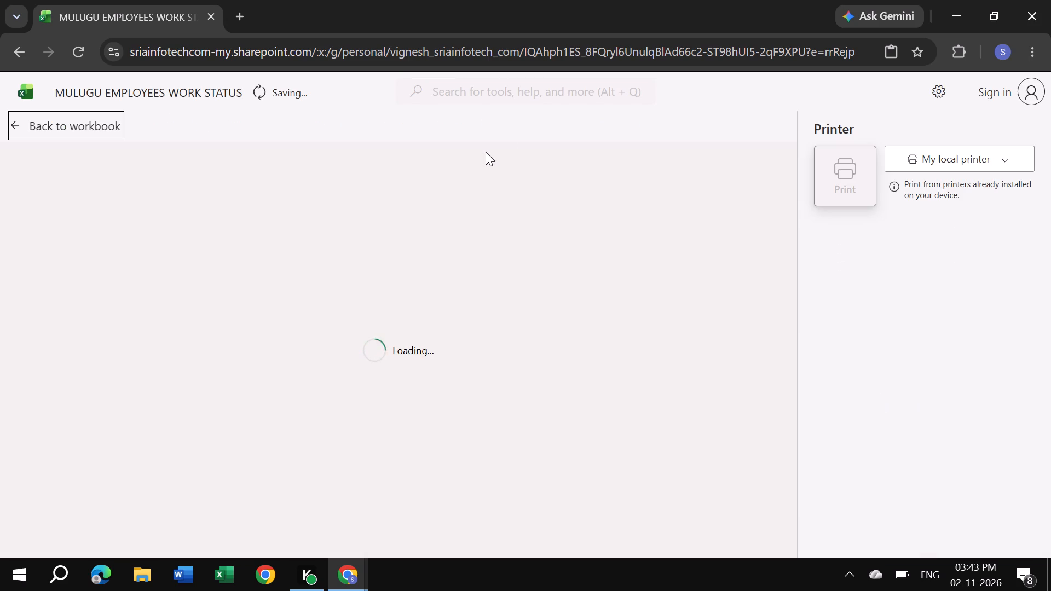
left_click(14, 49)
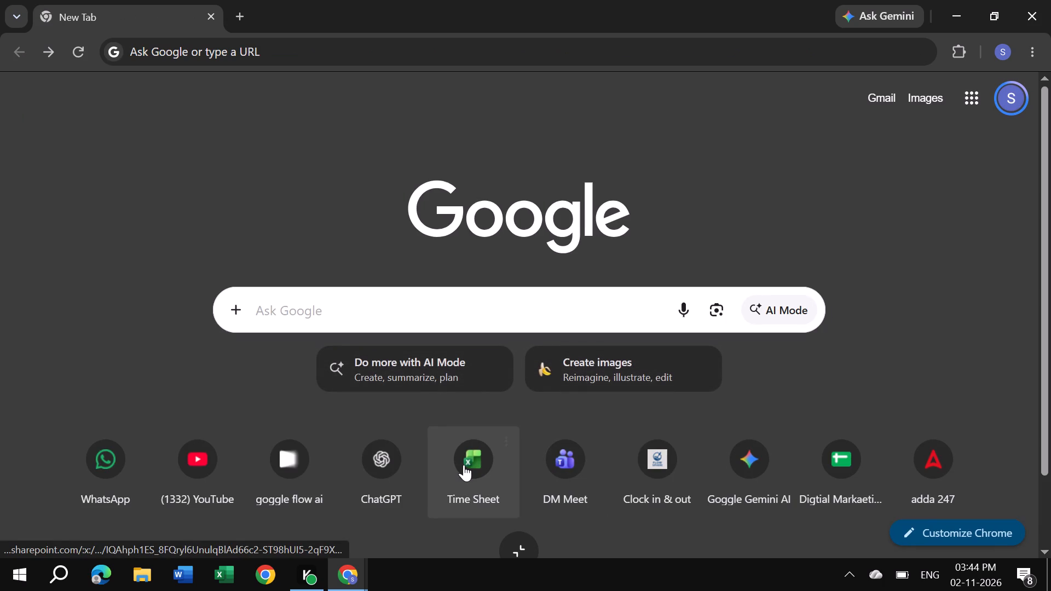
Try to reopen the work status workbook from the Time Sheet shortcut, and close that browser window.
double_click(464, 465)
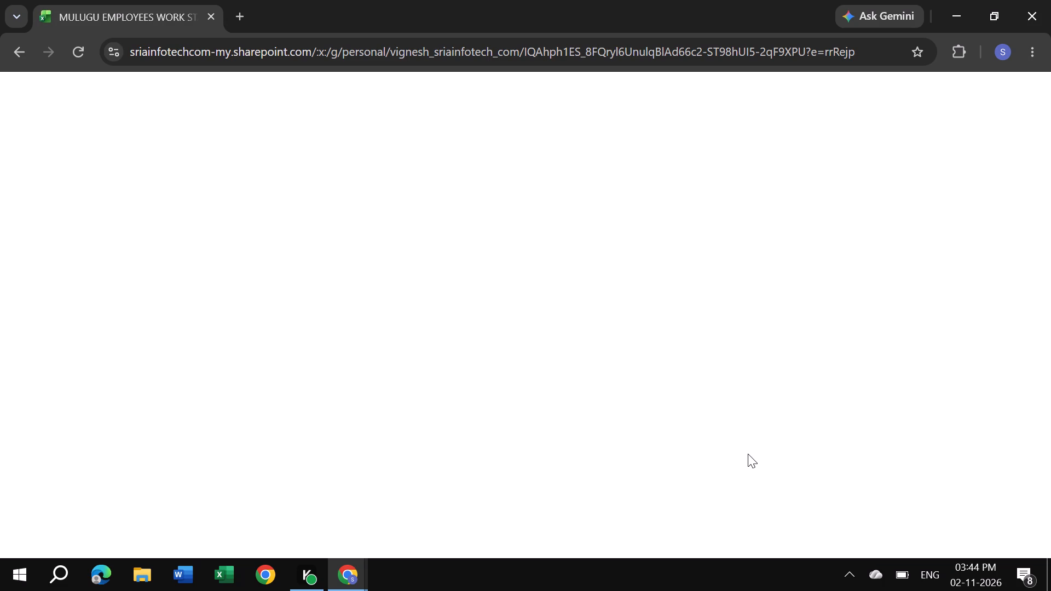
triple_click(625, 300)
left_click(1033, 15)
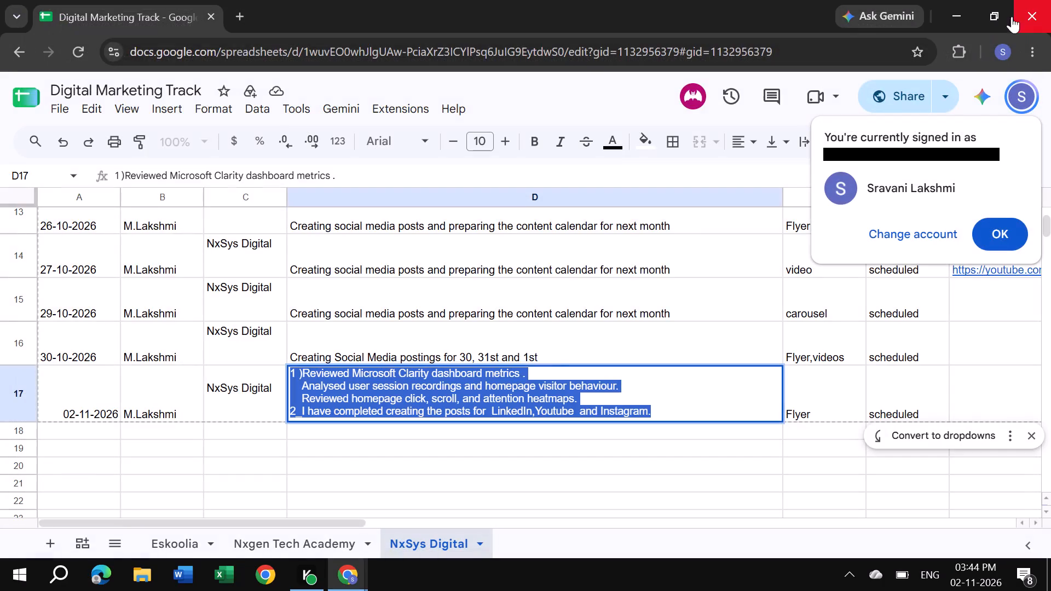
Open a new browser window and load the MULUGU EMPLOYEES WORK STATUS workbook from the Time Sheet shortcut.
left_click(667, 386)
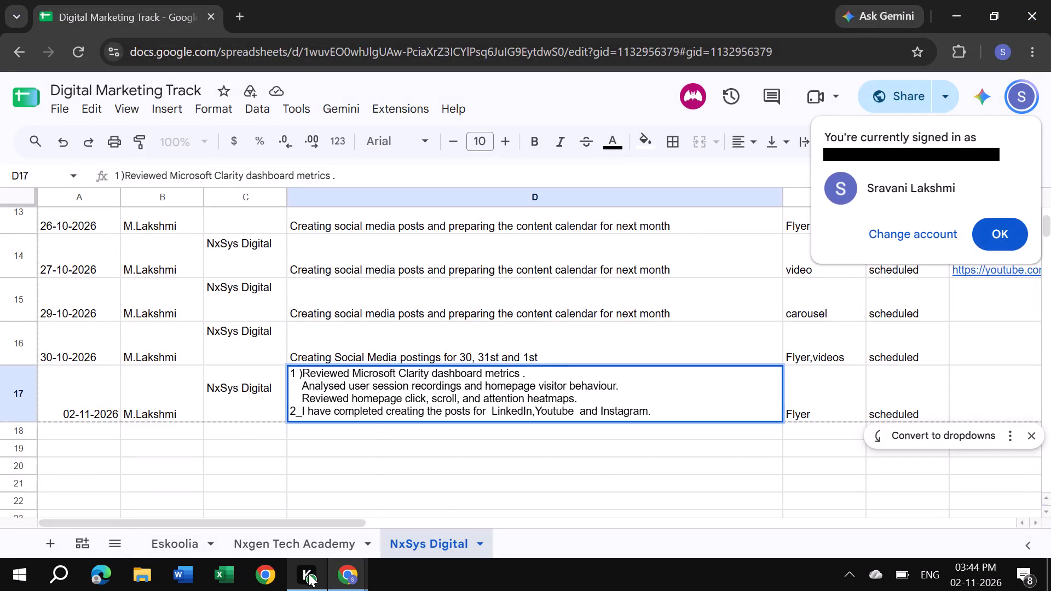
double_click(350, 571)
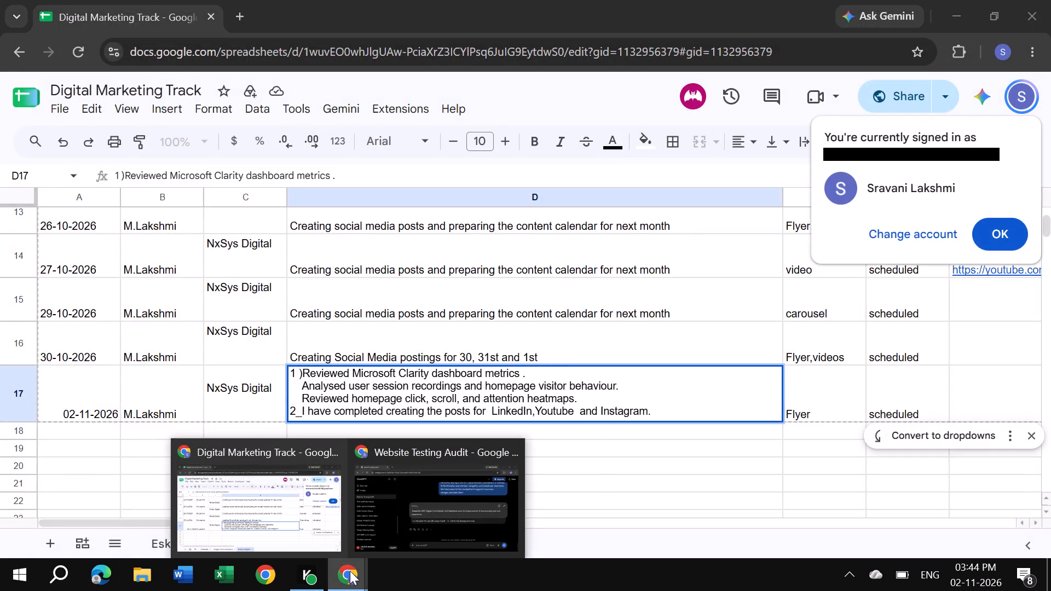
double_click(267, 578)
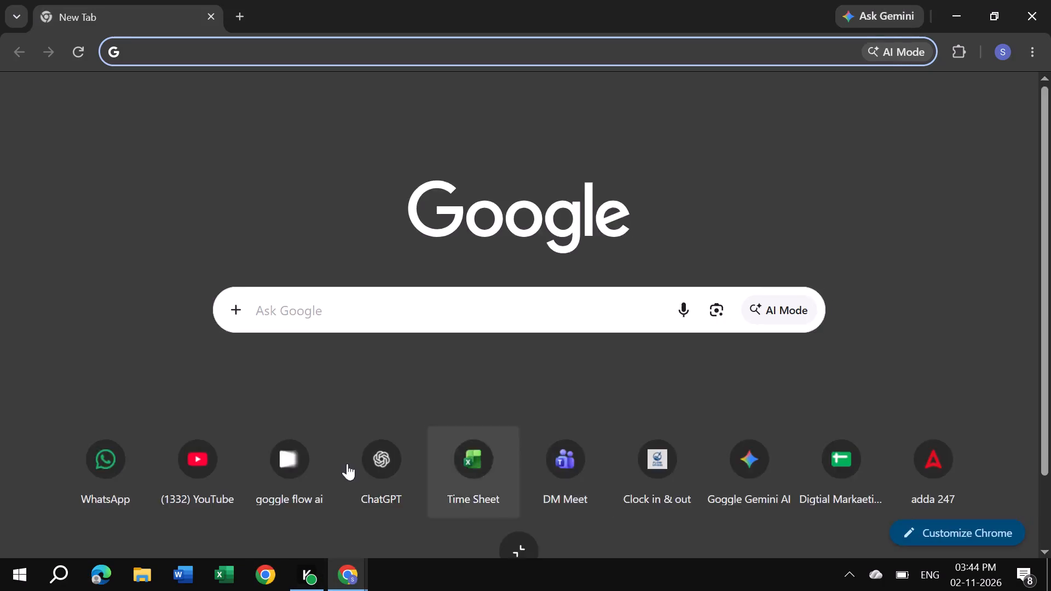
double_click(473, 467)
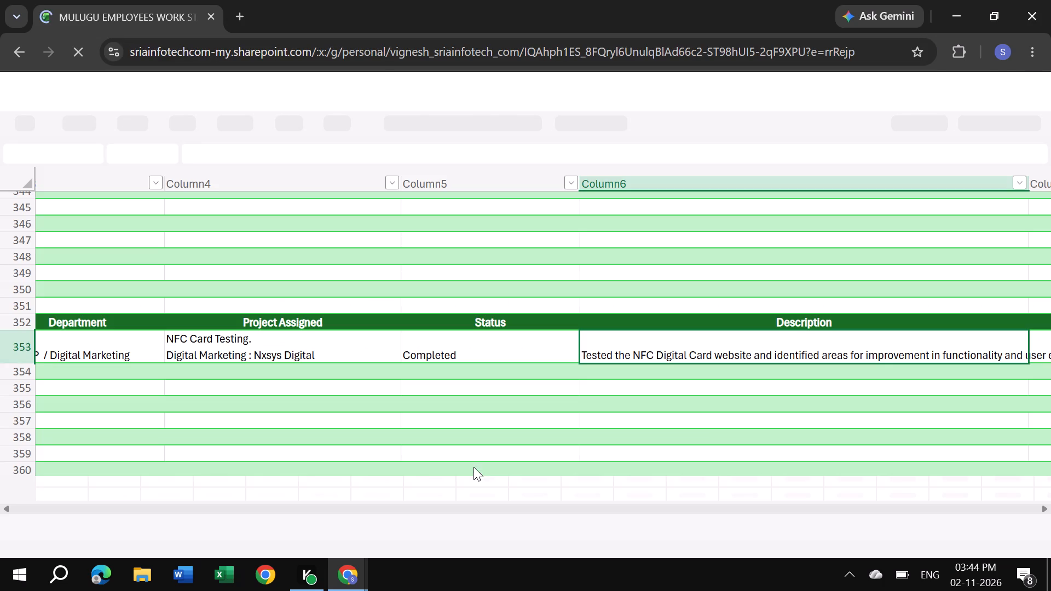
Check the row 353 entry across its columns in the reopened workbook and try to undo the last edits.
double_click(728, 342)
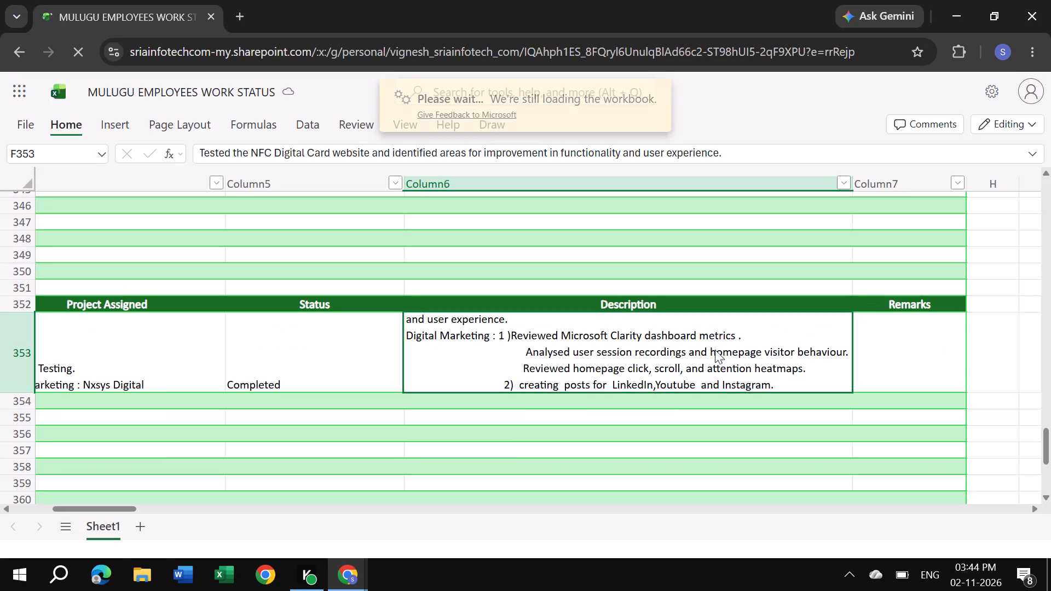
scroll(594, 356, "right", 1)
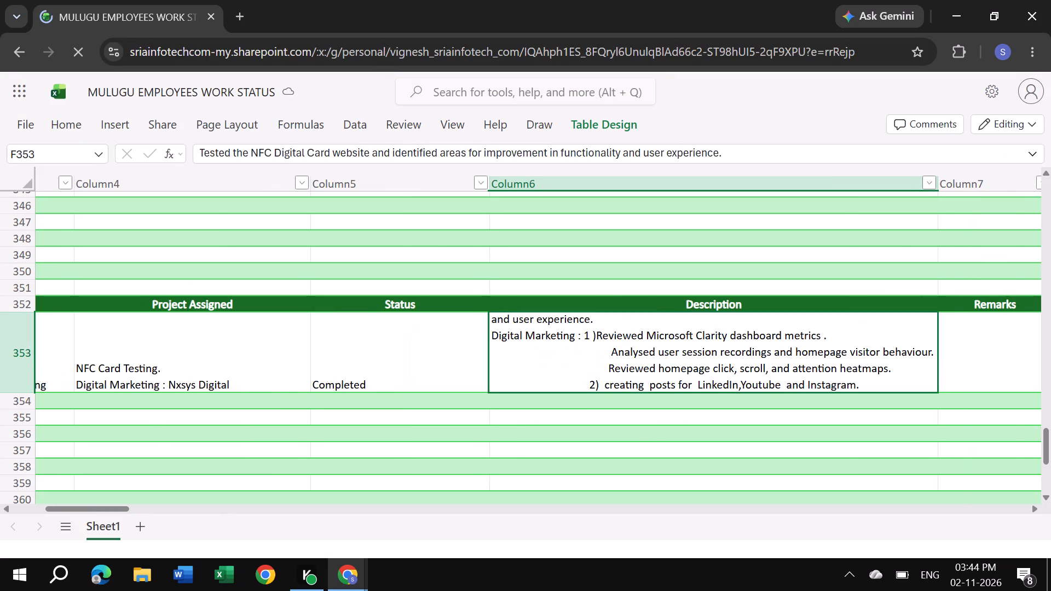
scroll(565, 325, "right", 2)
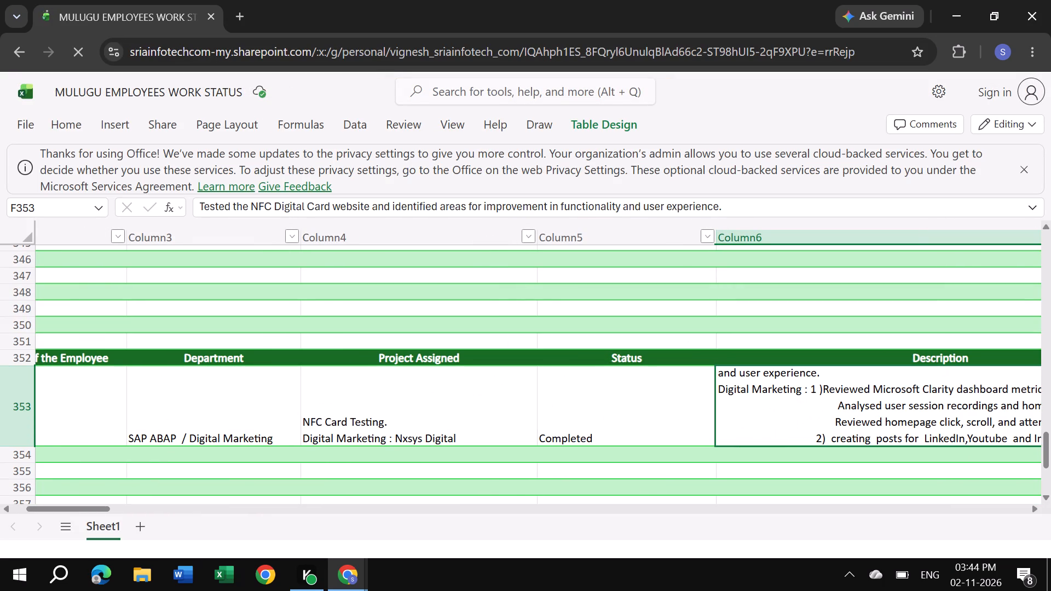
key("ctrl+z")
key("ctrl+z")
key("ctrl+z")
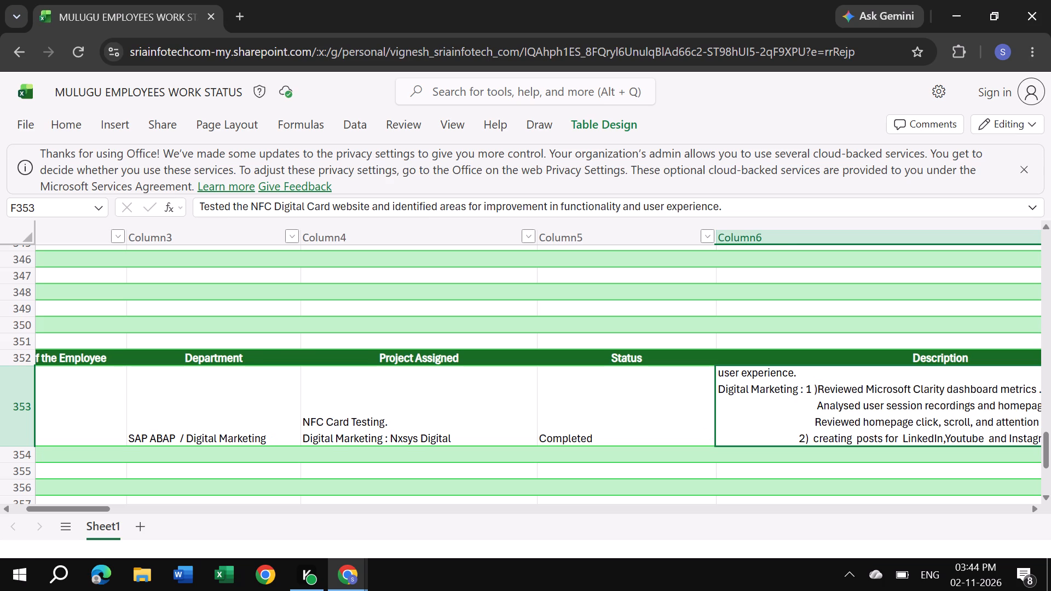
scroll(821, 440, "left", 2)
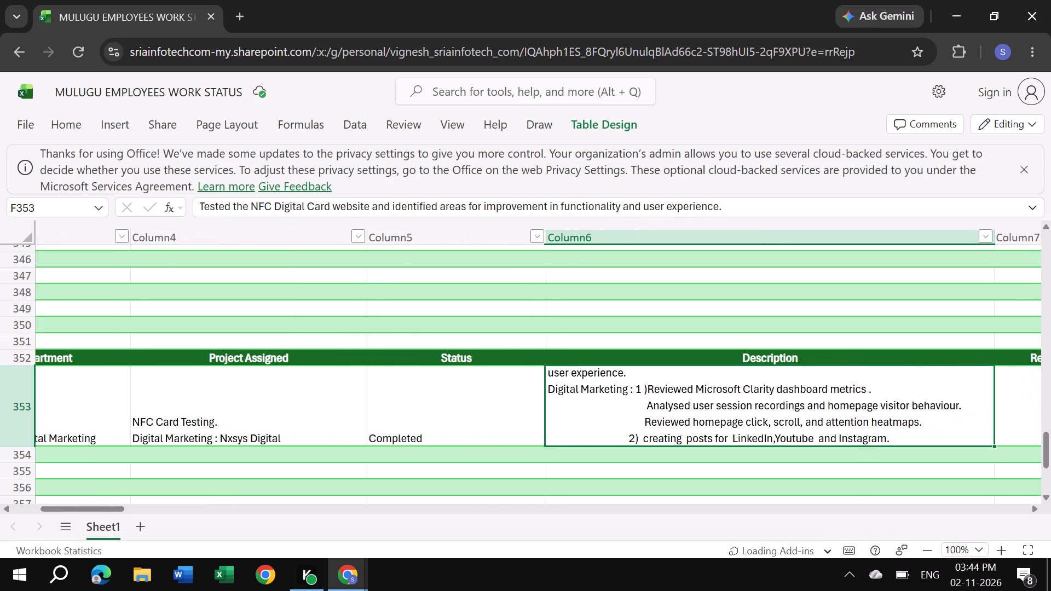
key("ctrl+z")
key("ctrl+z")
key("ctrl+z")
In Description cell F353, add spaces after the NFC testing sentence so that "Digital Marketing" begins on its own line.
double_click(637, 375)
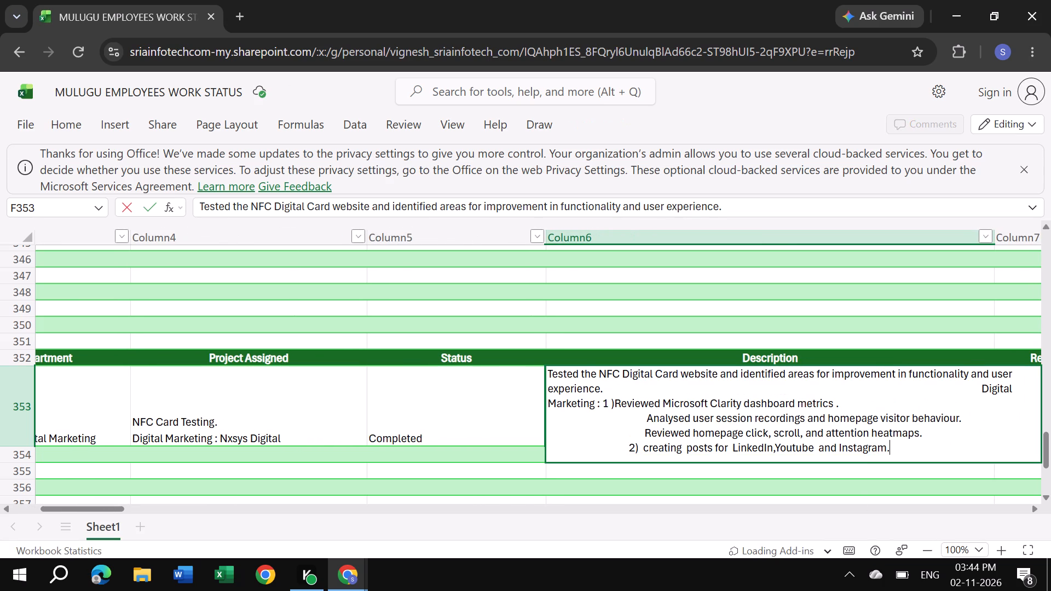
left_click(957, 387)
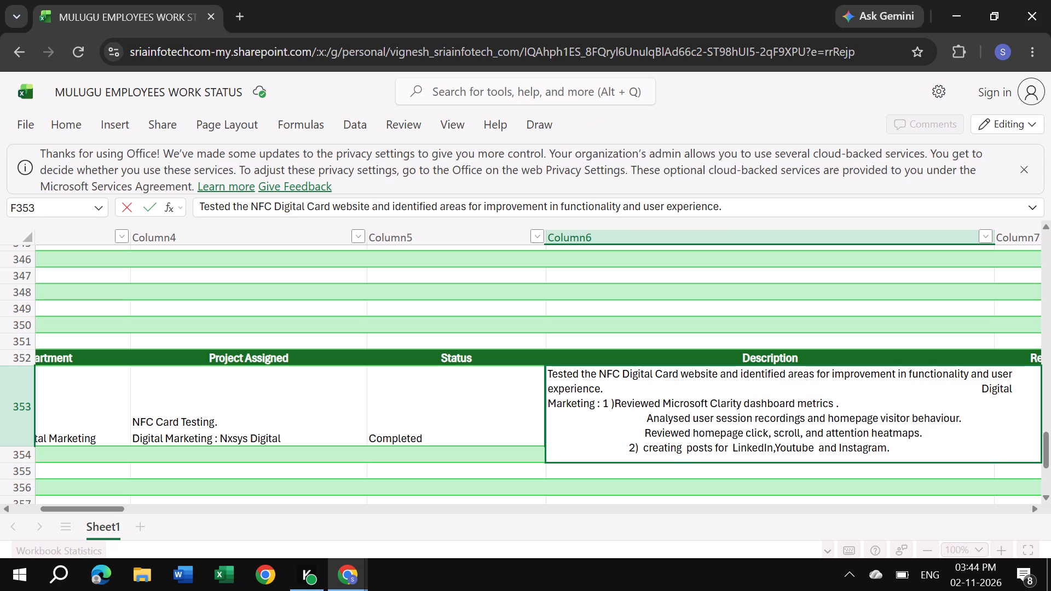
key("space")
key("space")
key("space")
key("space")
key("space")
key("space")
key("space")
key("space")
key("space")
key("space")
key("space")
key("space")
key("space")
key("space")
key("space")
key("space")
key("space")
key("space")
key("space")
key("space")
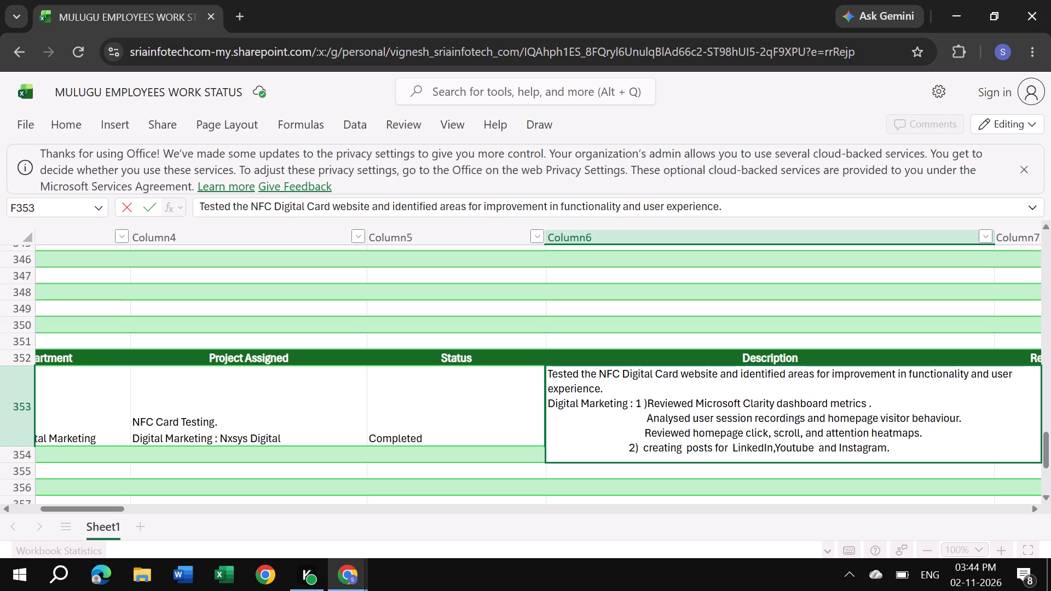
left_click(627, 412)
left_click(621, 466)
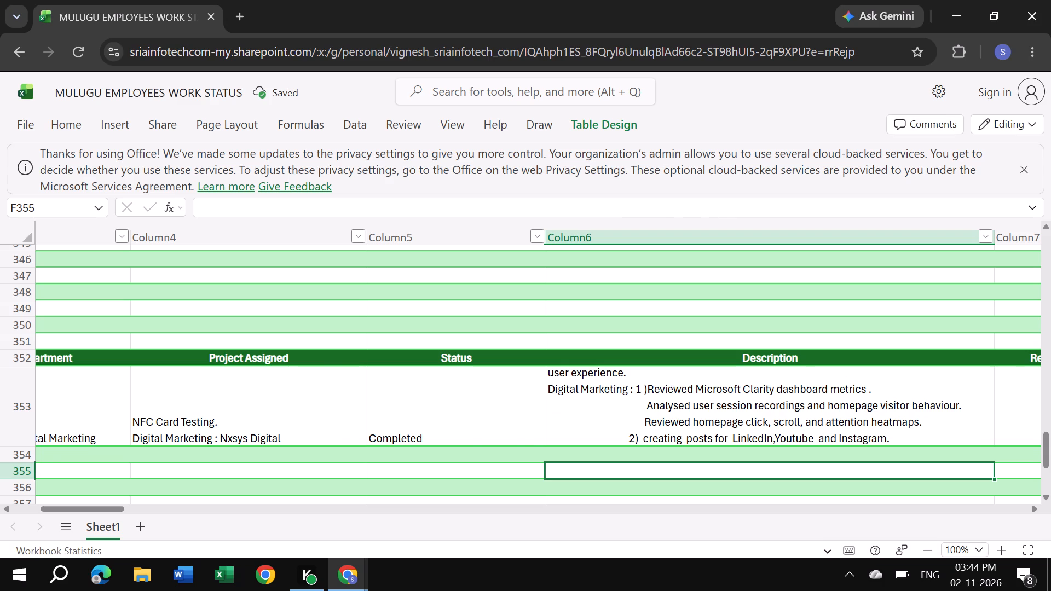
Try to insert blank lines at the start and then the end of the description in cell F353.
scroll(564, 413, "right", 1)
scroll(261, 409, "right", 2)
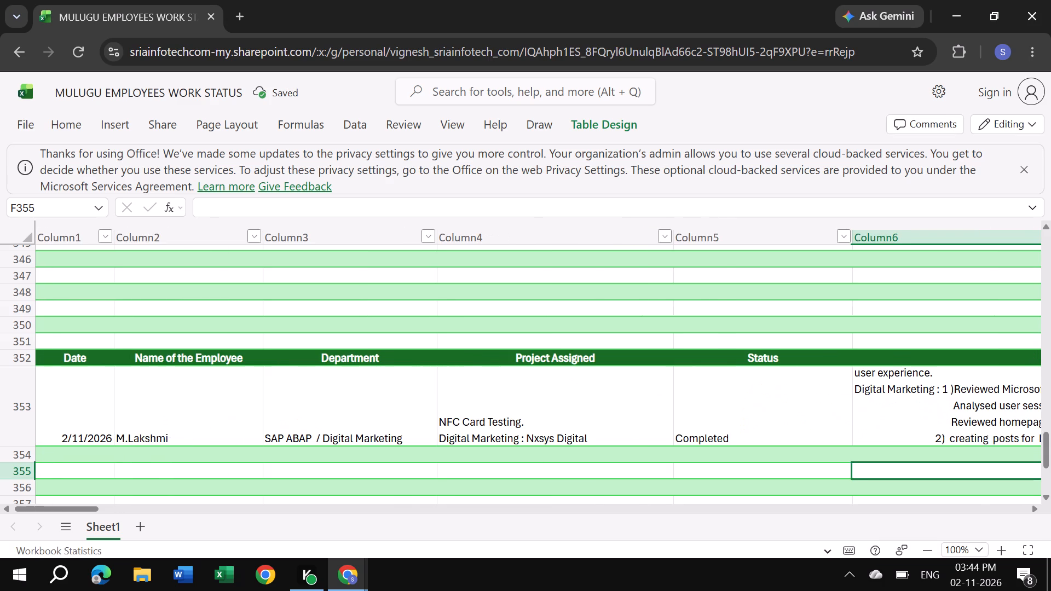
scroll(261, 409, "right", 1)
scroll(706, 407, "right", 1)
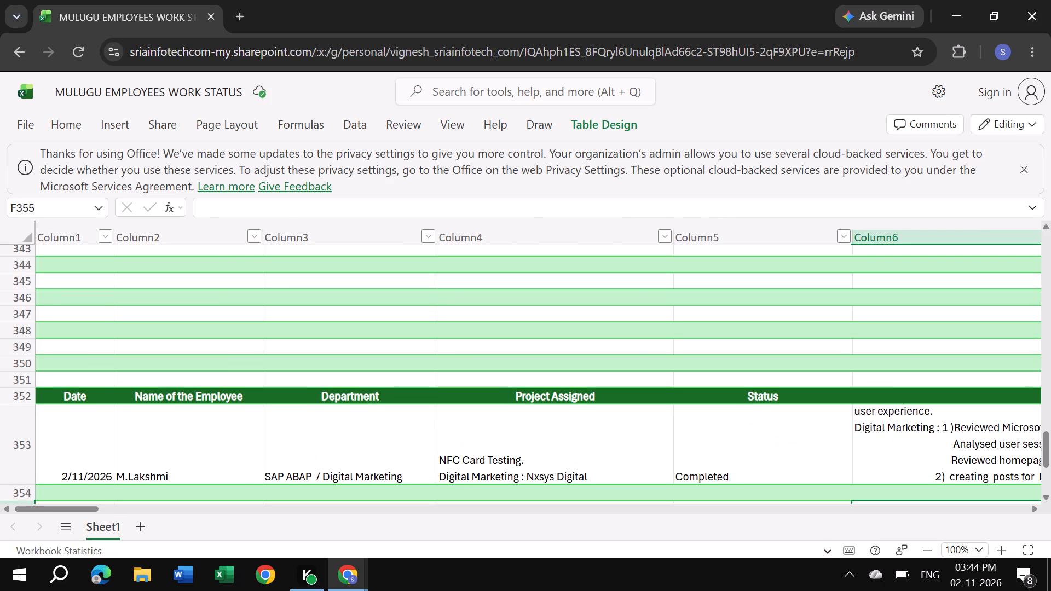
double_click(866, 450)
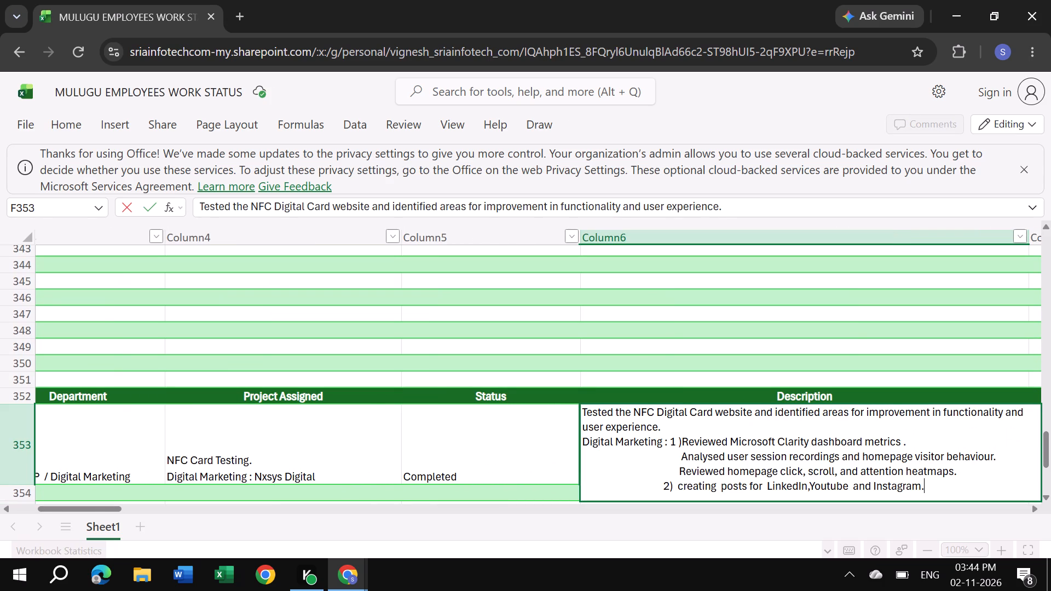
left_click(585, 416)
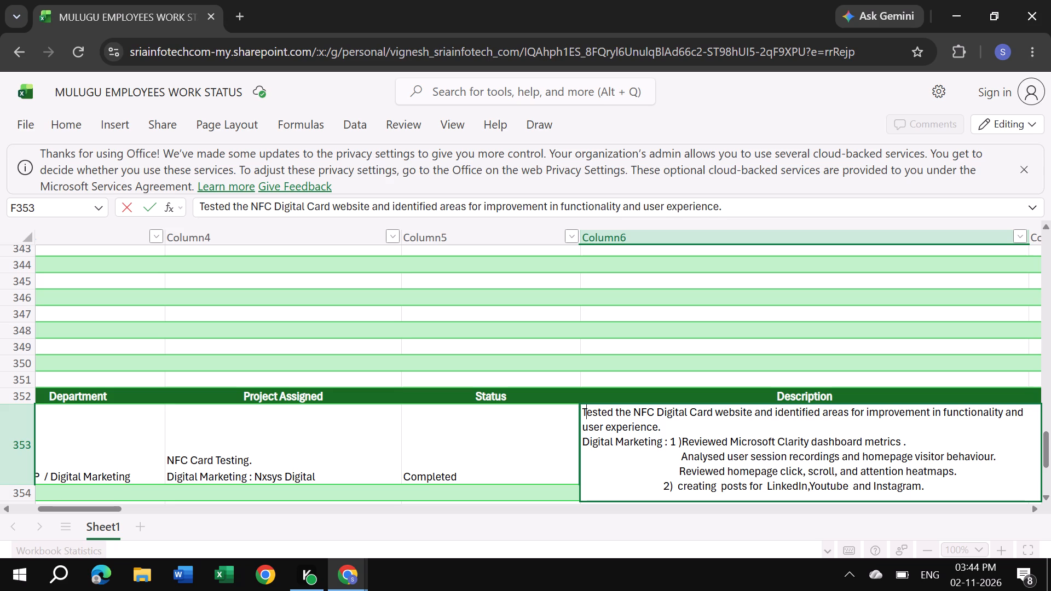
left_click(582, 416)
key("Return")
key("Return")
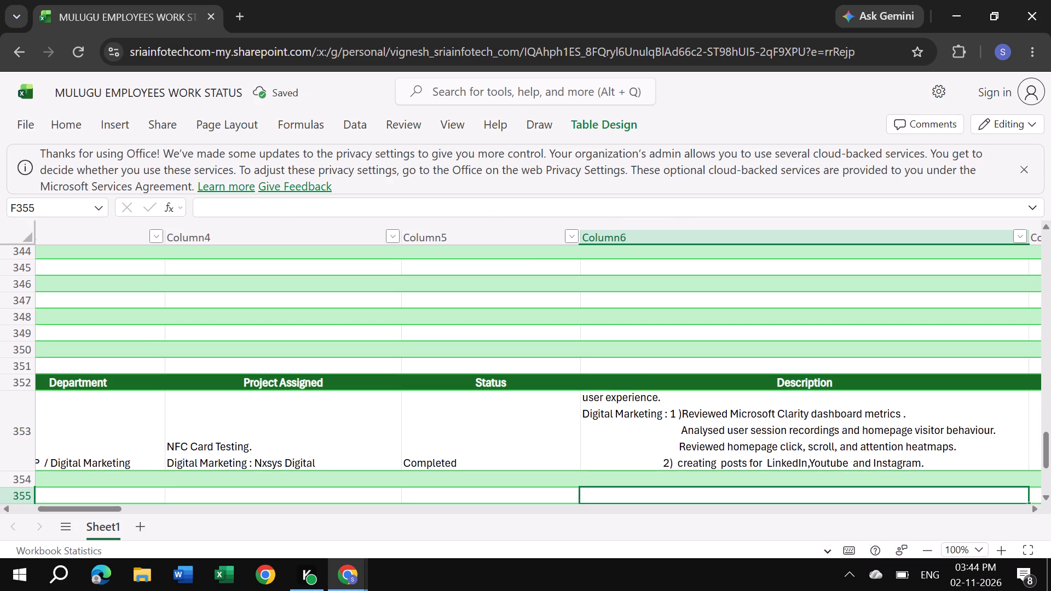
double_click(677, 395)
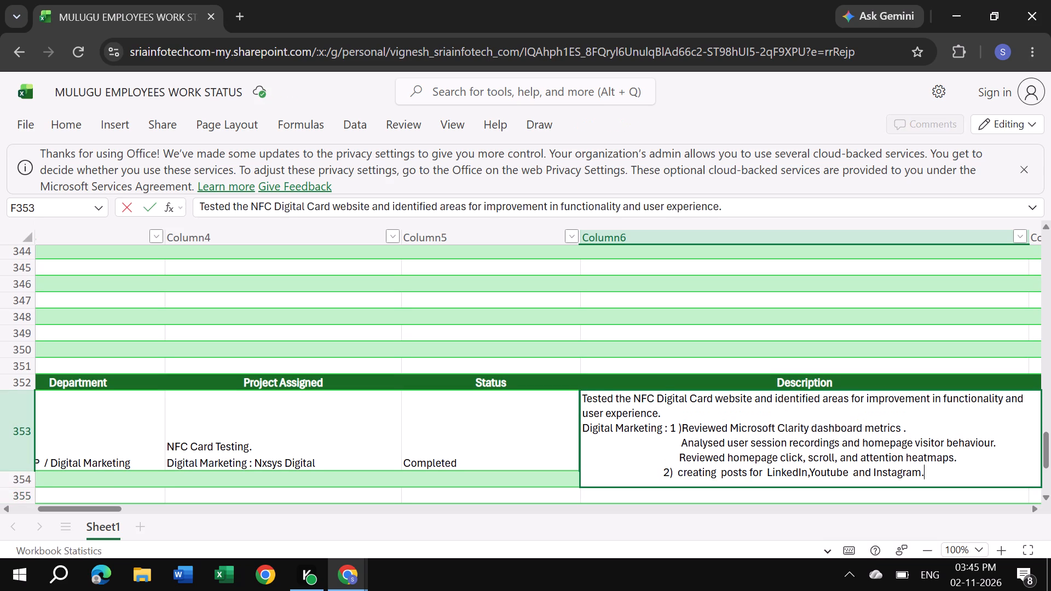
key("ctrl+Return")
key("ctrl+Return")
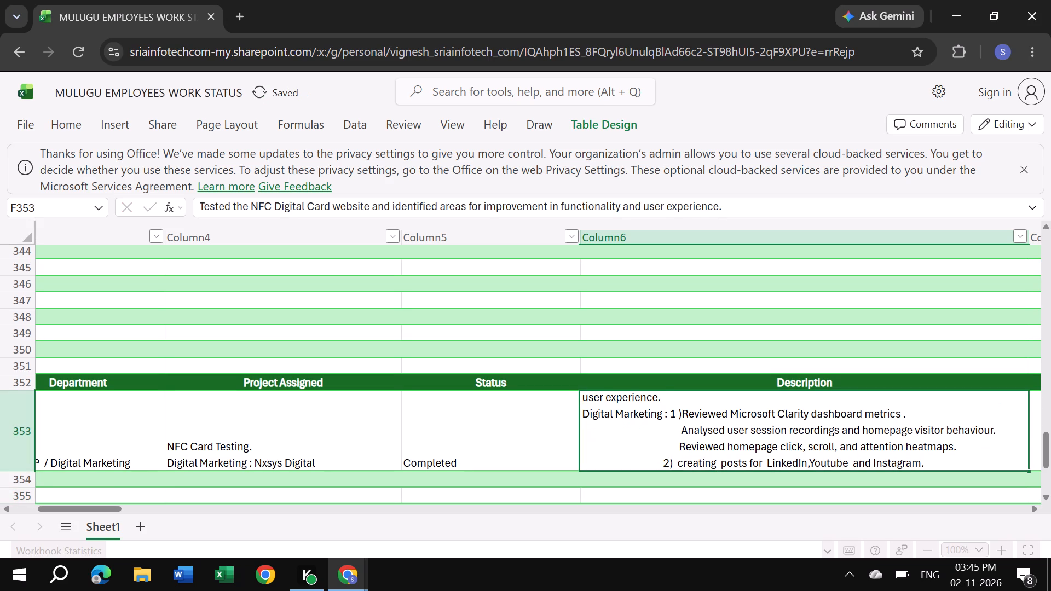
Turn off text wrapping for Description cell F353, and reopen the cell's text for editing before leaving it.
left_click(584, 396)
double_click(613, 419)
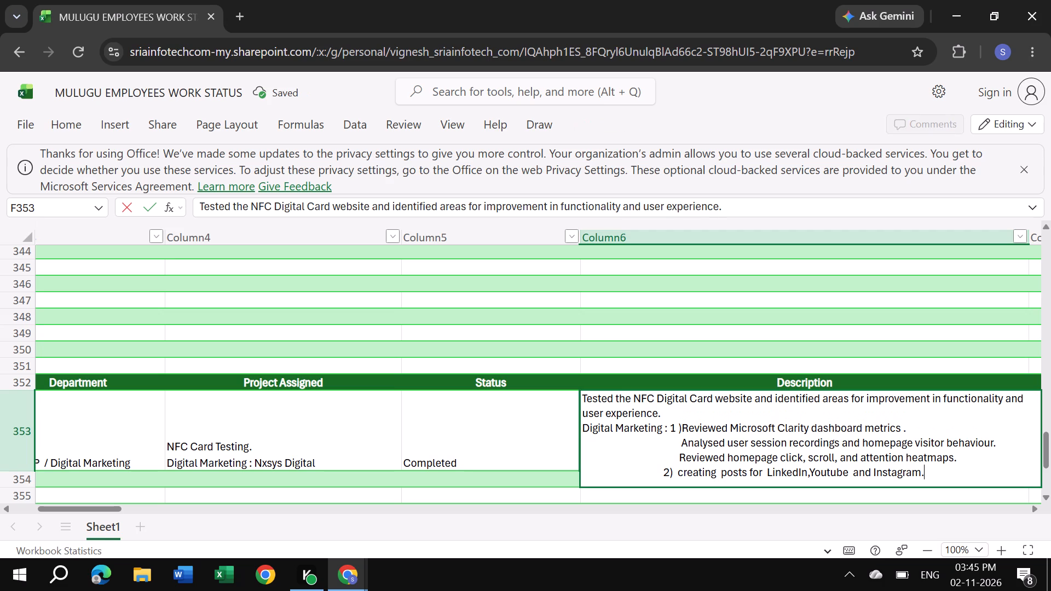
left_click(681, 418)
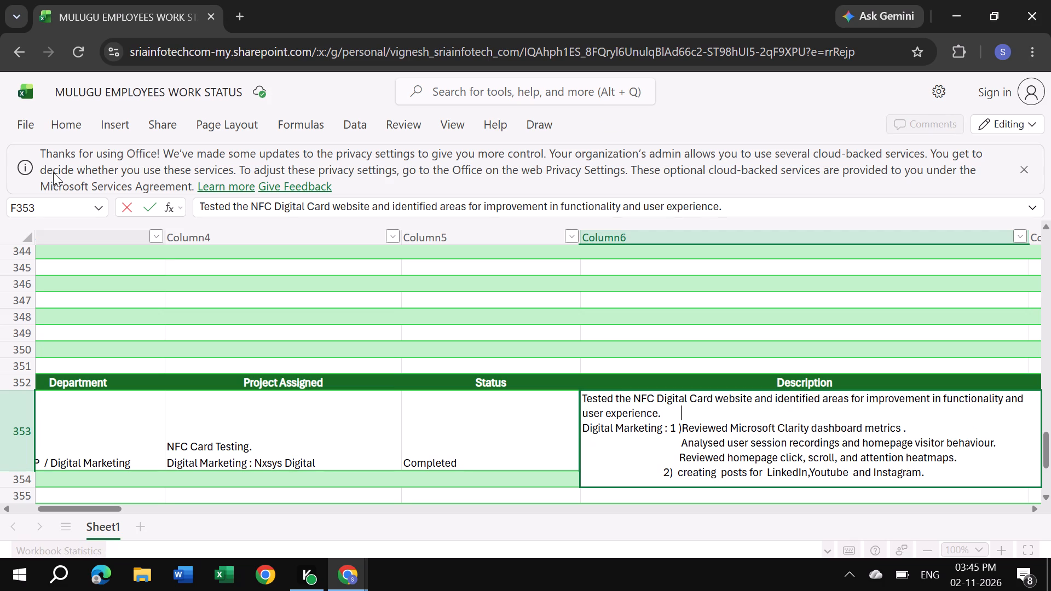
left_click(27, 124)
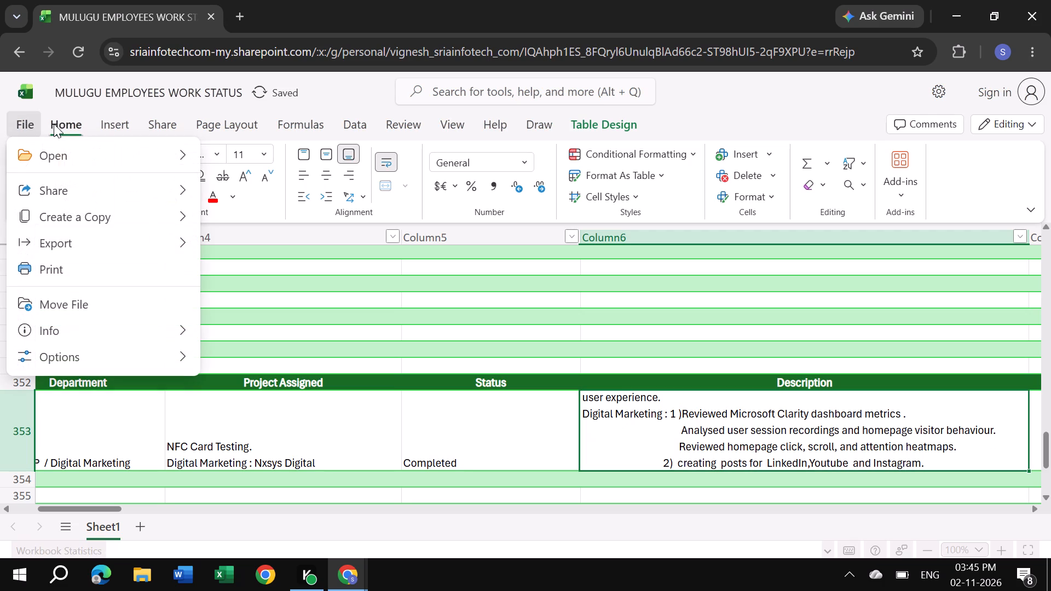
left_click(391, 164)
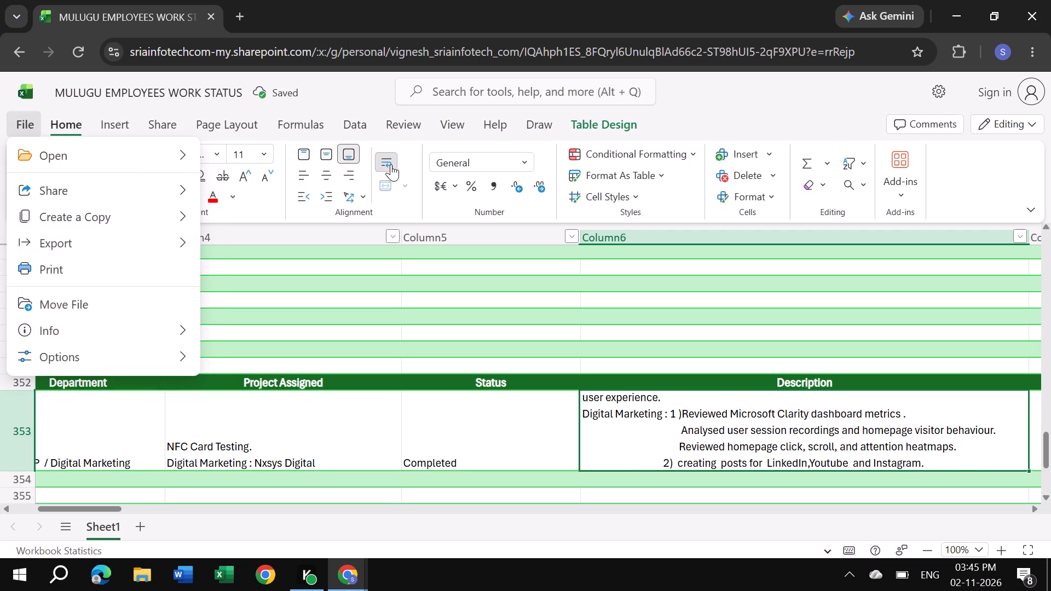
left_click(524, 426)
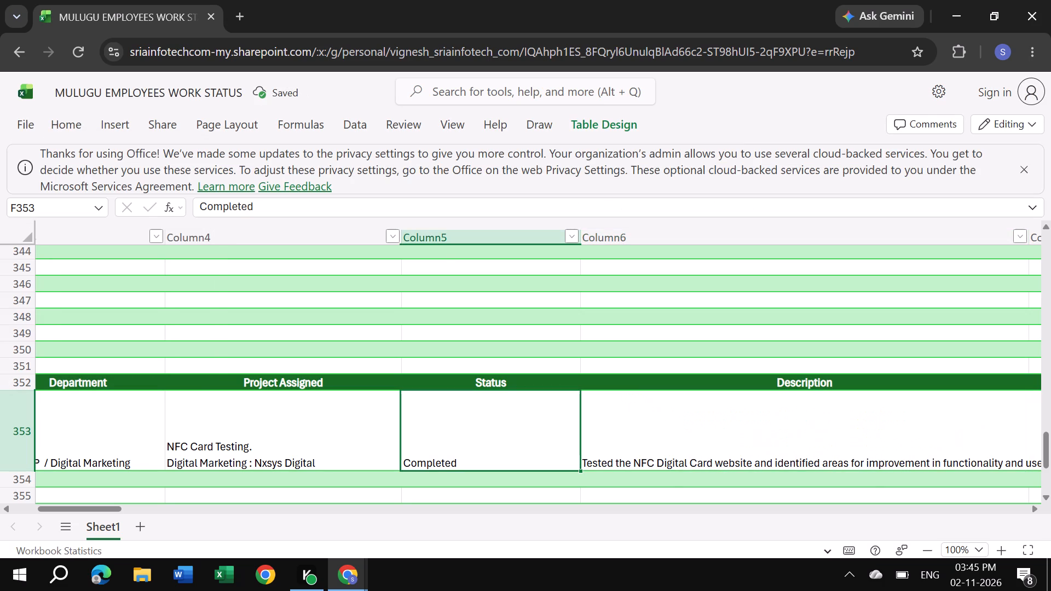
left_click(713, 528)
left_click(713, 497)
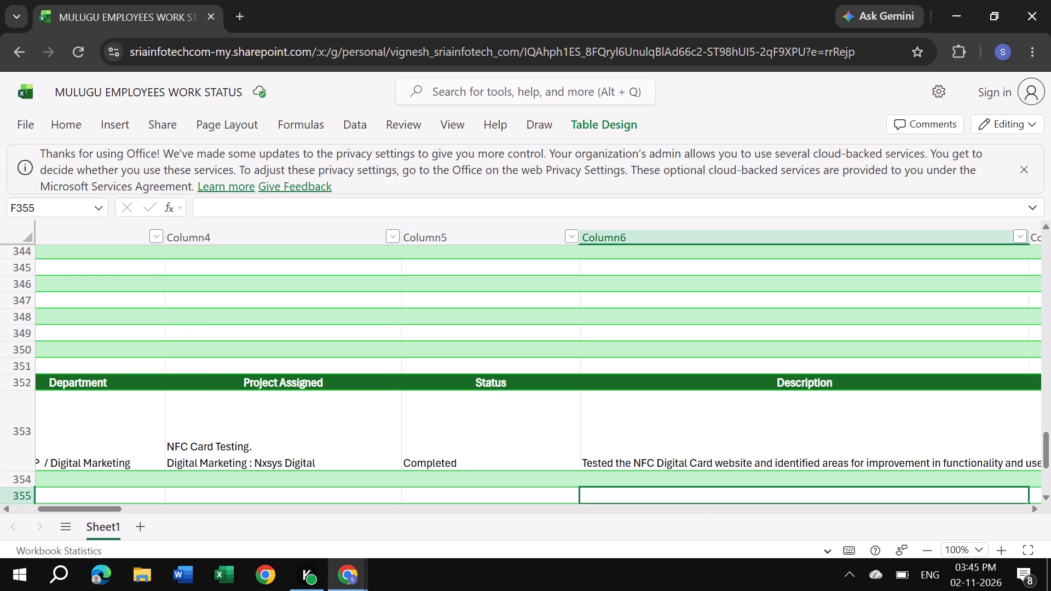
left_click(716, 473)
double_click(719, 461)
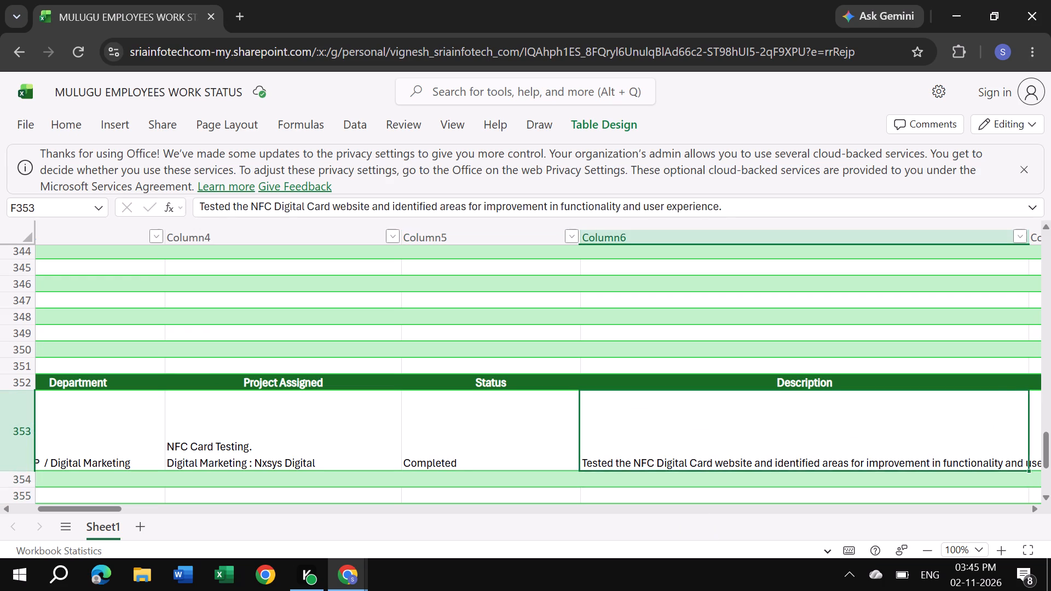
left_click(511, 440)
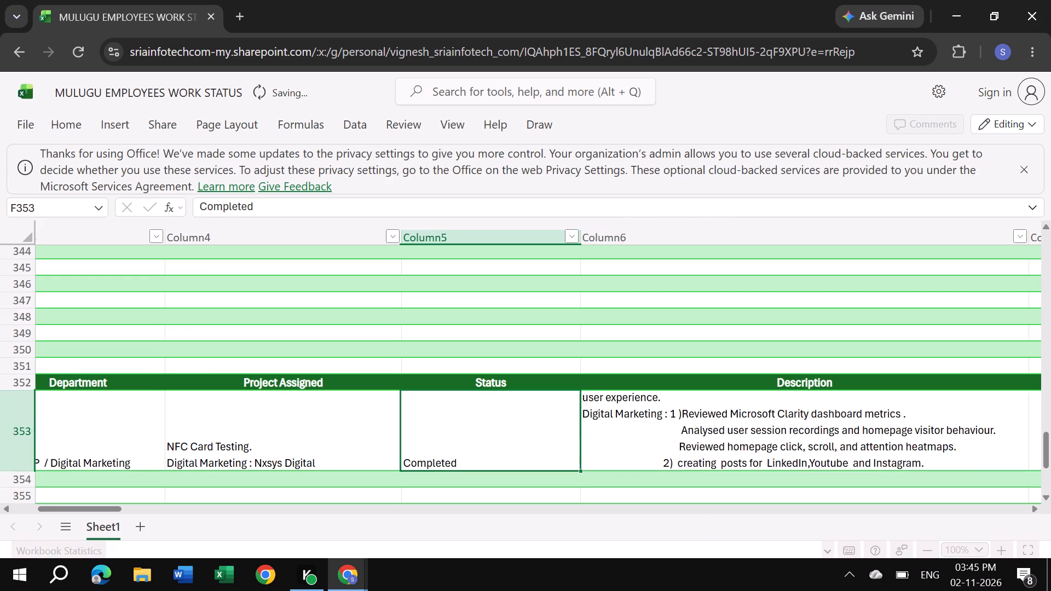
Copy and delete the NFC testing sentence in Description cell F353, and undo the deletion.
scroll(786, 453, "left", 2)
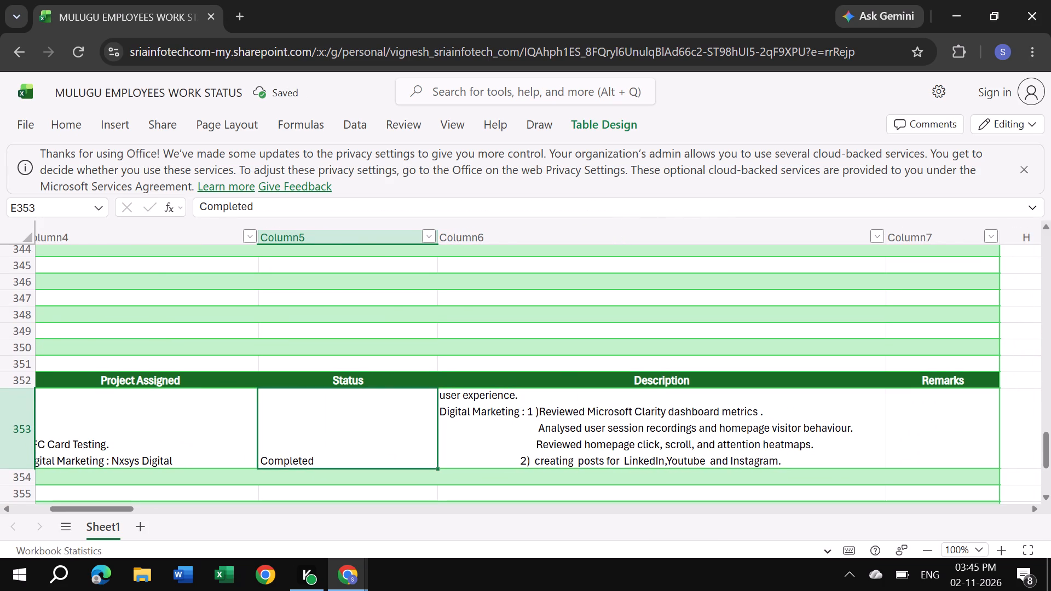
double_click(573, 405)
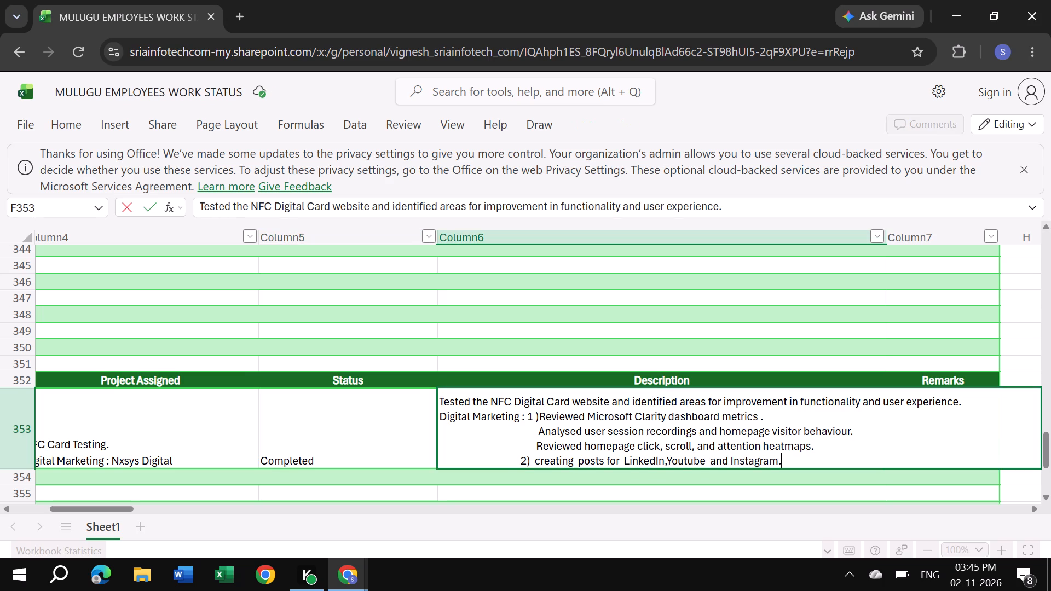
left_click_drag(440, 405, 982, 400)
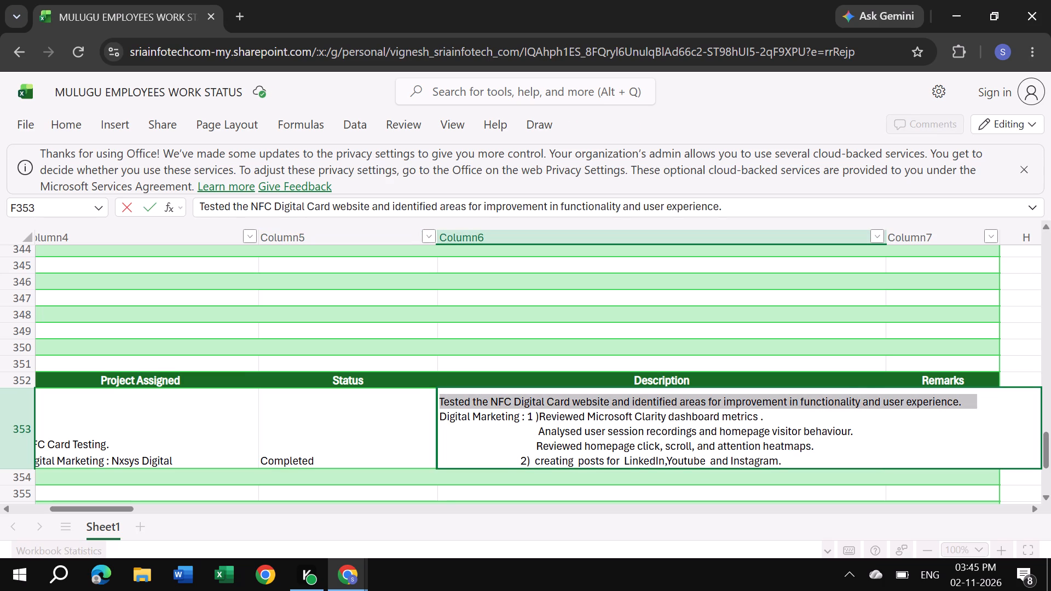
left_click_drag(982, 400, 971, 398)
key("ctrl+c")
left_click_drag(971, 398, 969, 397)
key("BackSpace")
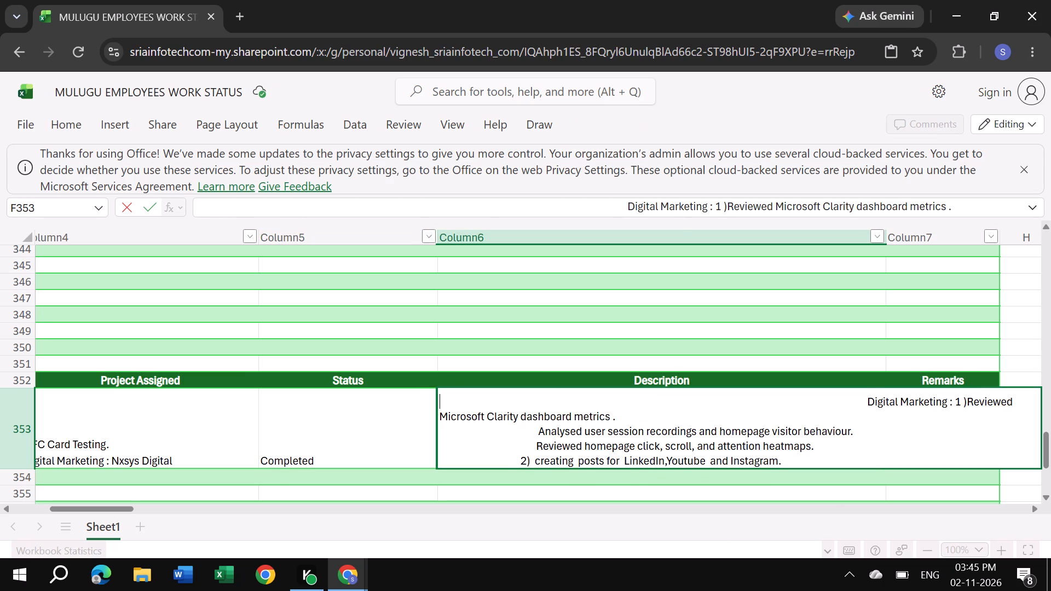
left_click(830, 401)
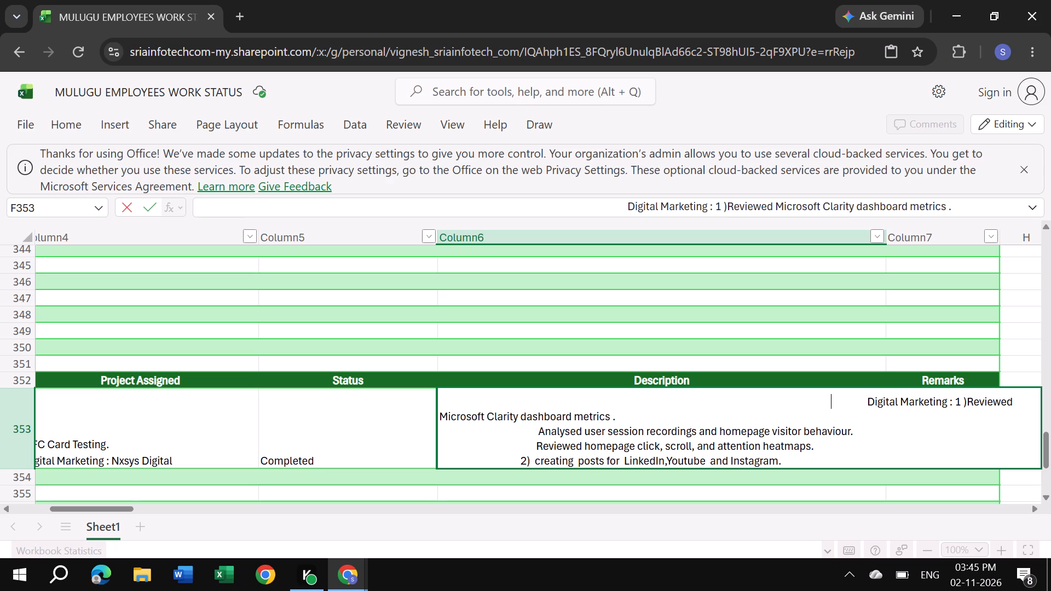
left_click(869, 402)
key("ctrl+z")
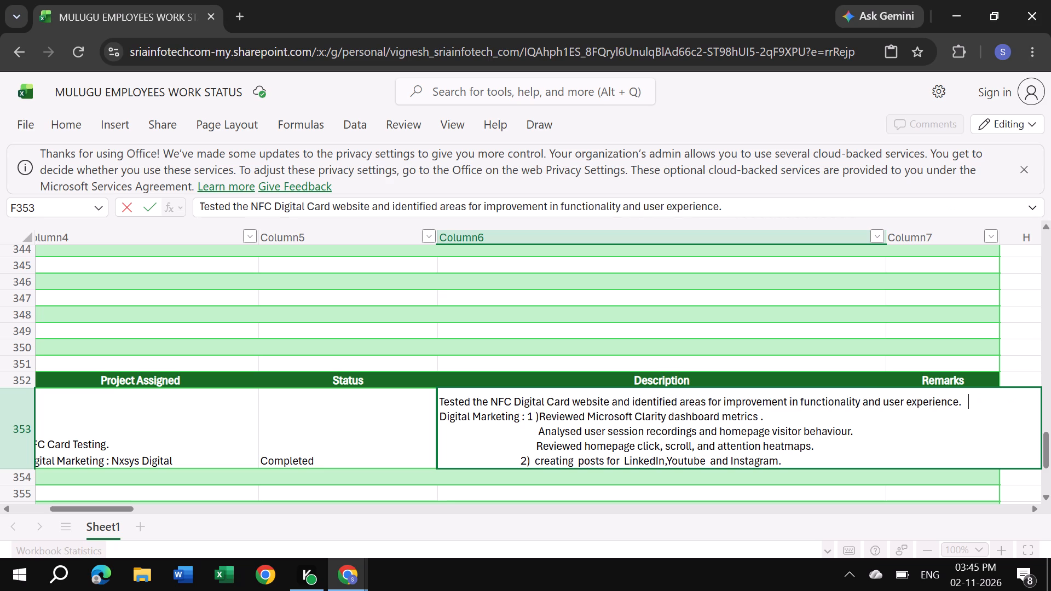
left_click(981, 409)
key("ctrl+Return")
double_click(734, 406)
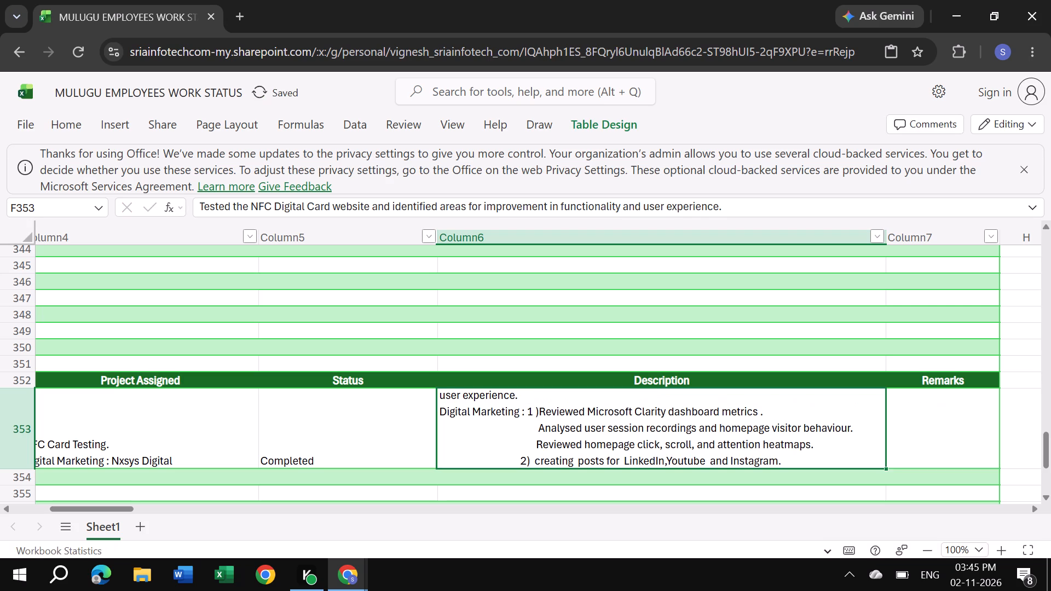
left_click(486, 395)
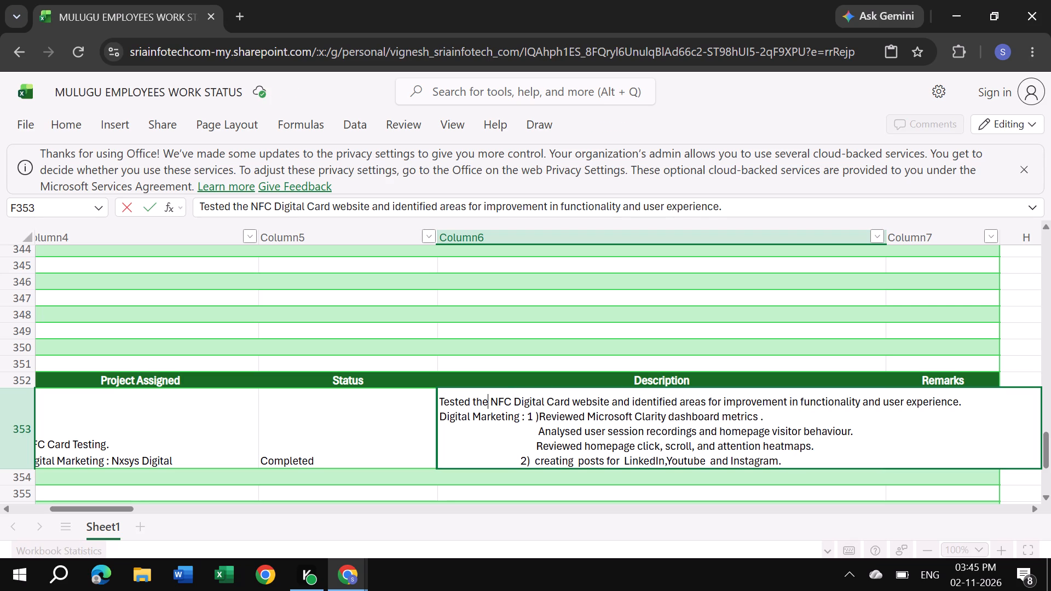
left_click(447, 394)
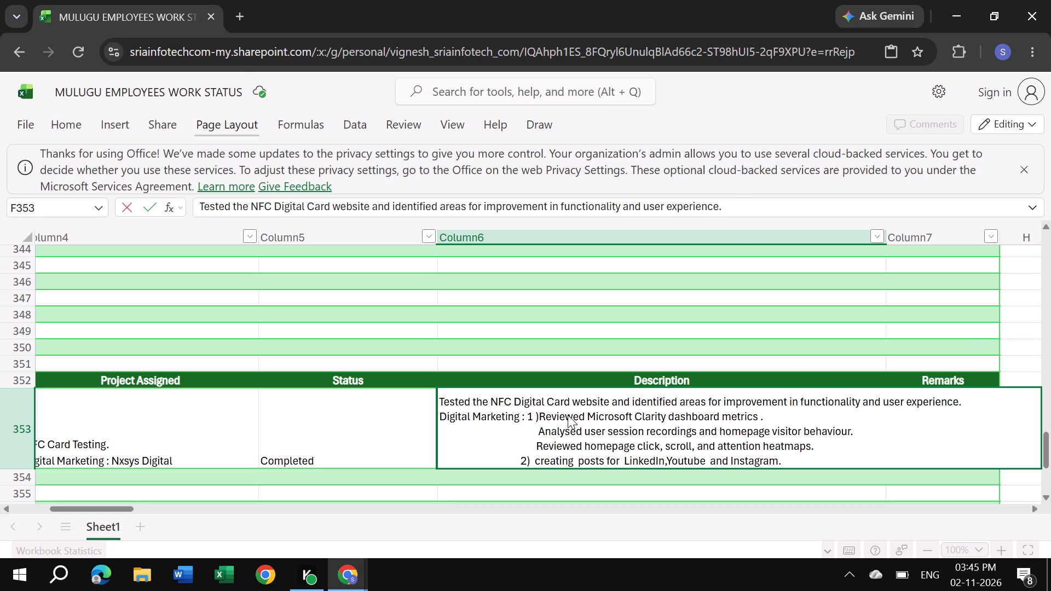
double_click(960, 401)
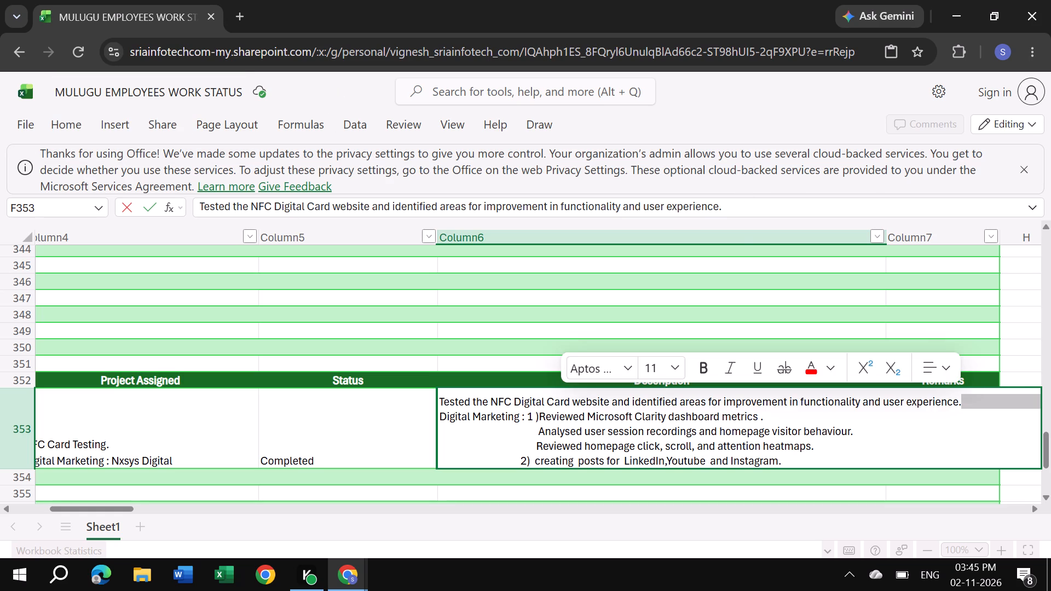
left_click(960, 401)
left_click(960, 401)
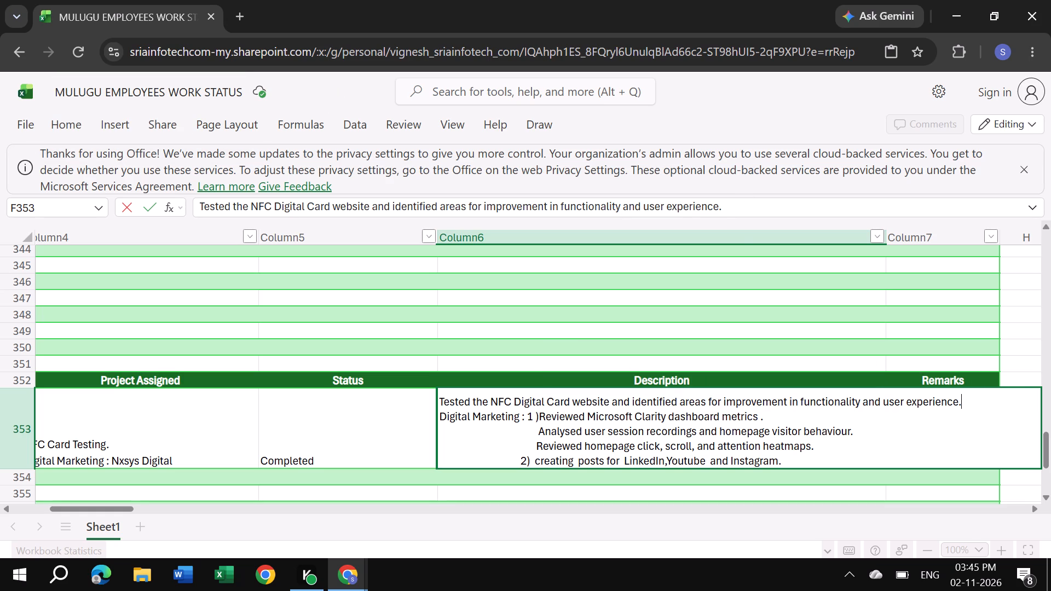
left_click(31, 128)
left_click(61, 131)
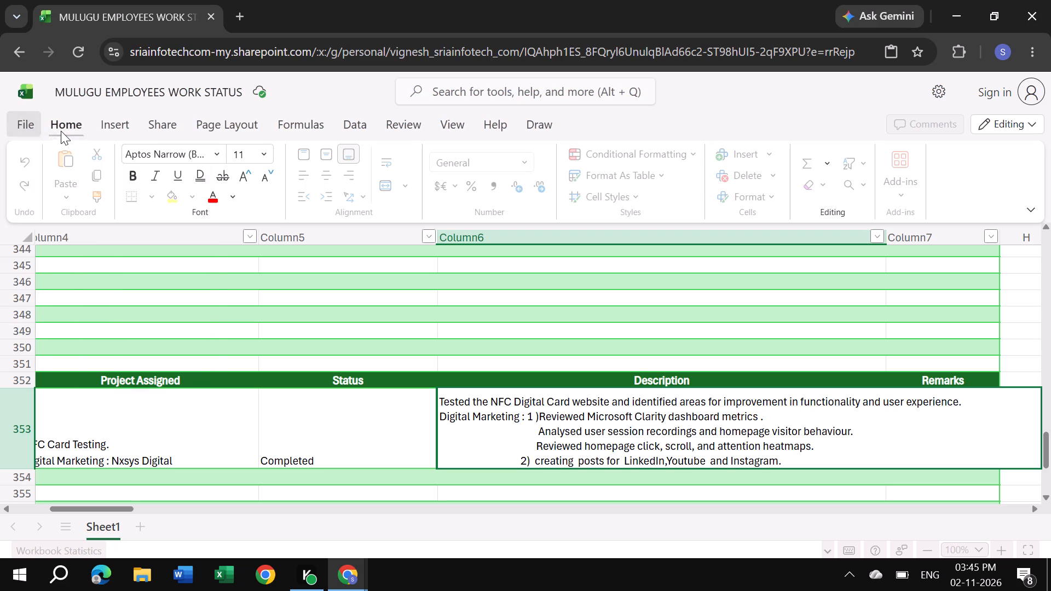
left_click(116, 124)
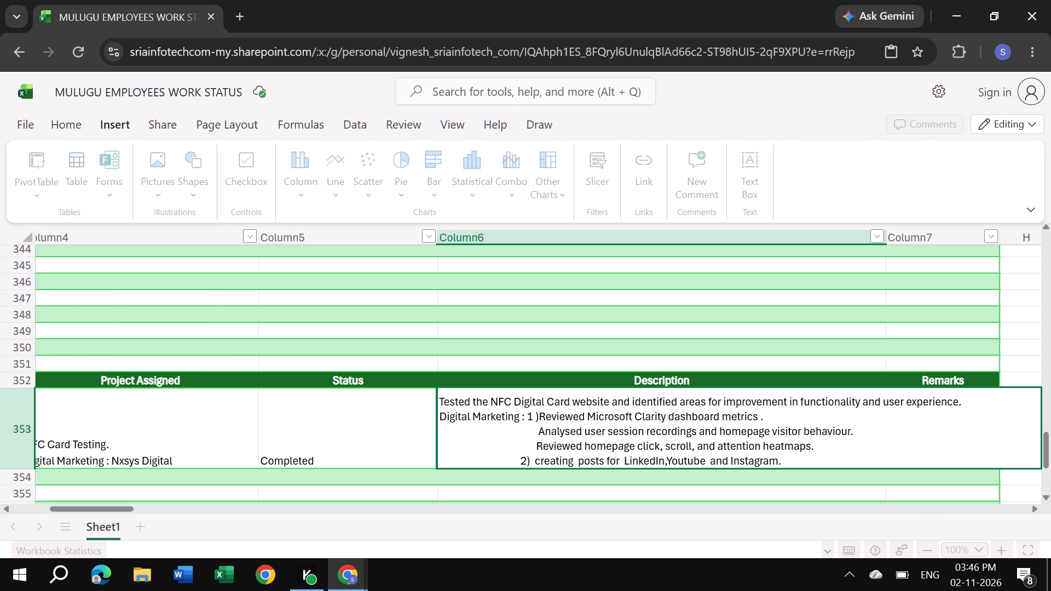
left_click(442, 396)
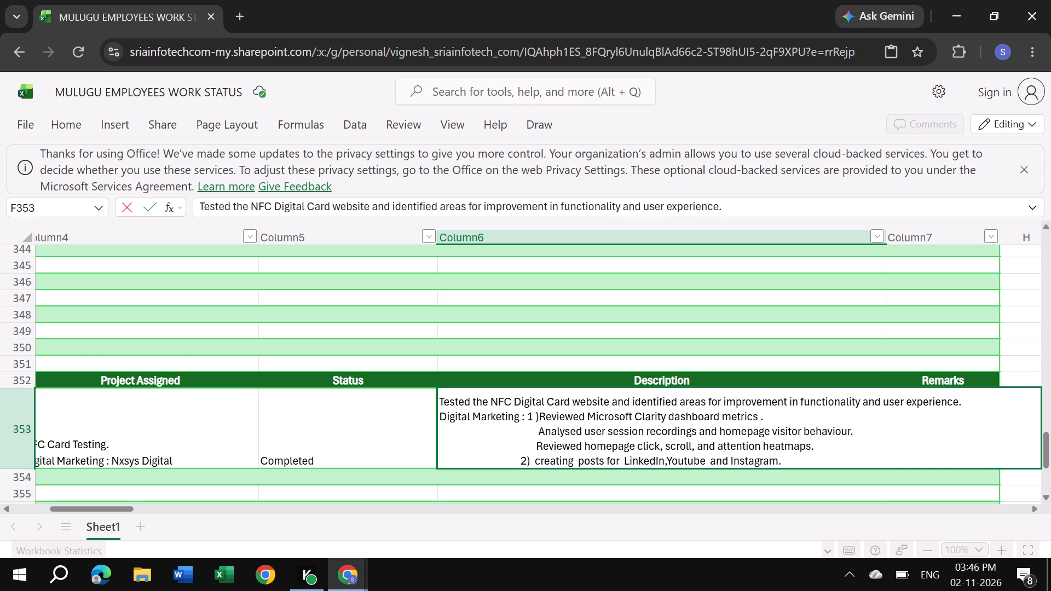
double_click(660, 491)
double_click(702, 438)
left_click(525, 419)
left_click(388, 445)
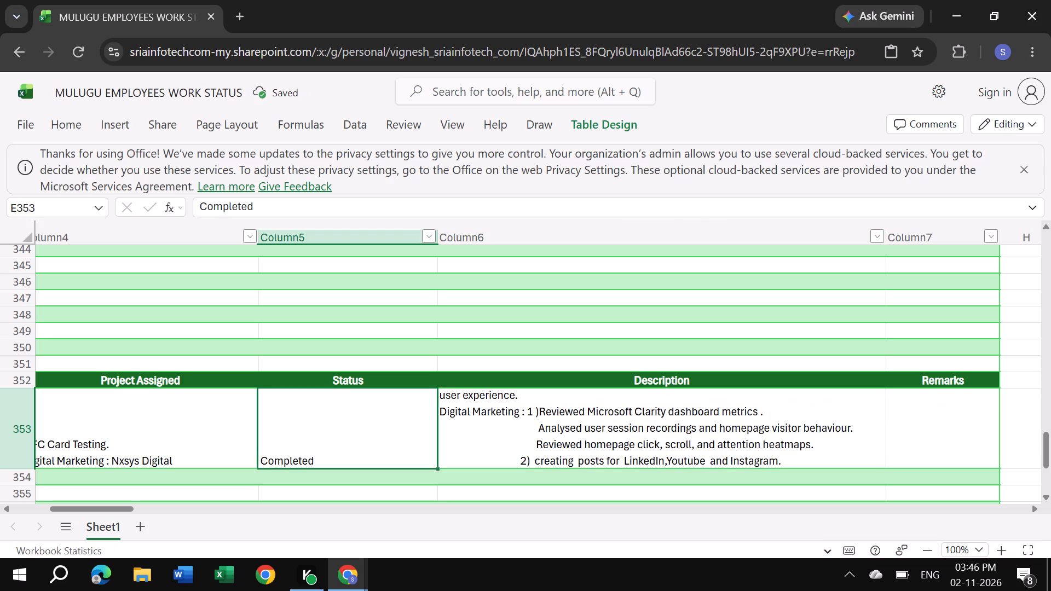
Increase the height of row 353 by about one text line so the whole Description text fits in cell F353.
left_click(581, 420)
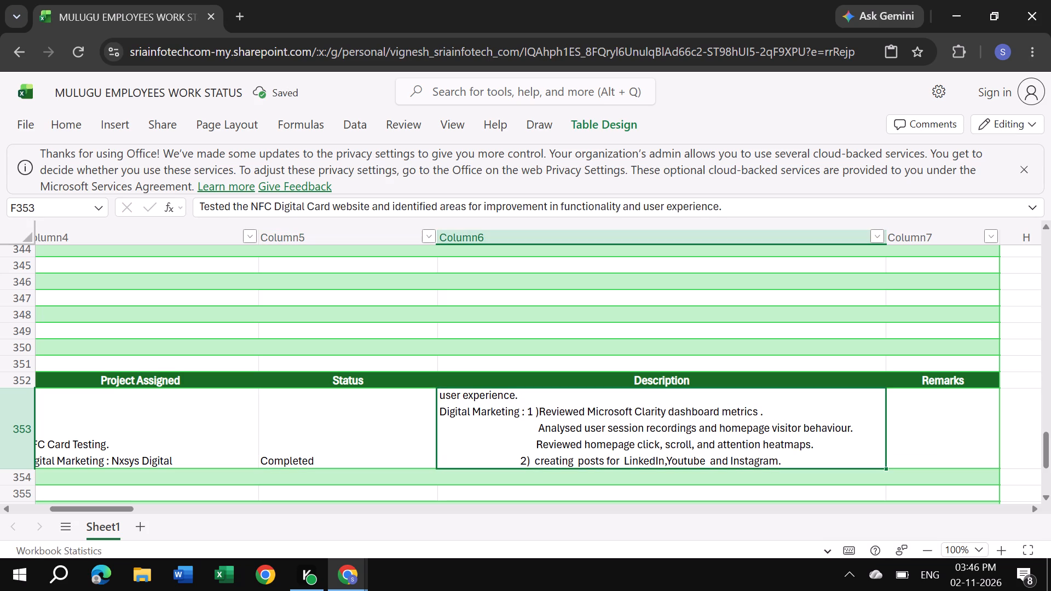
scroll(170, 424, "right", 4)
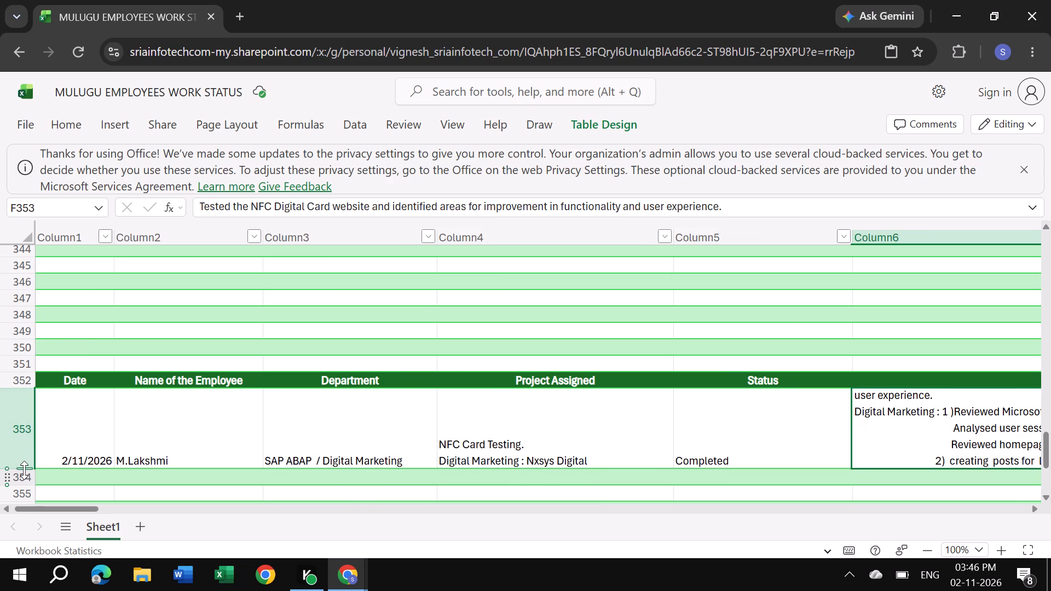
left_click_drag(24, 470, 31, 486)
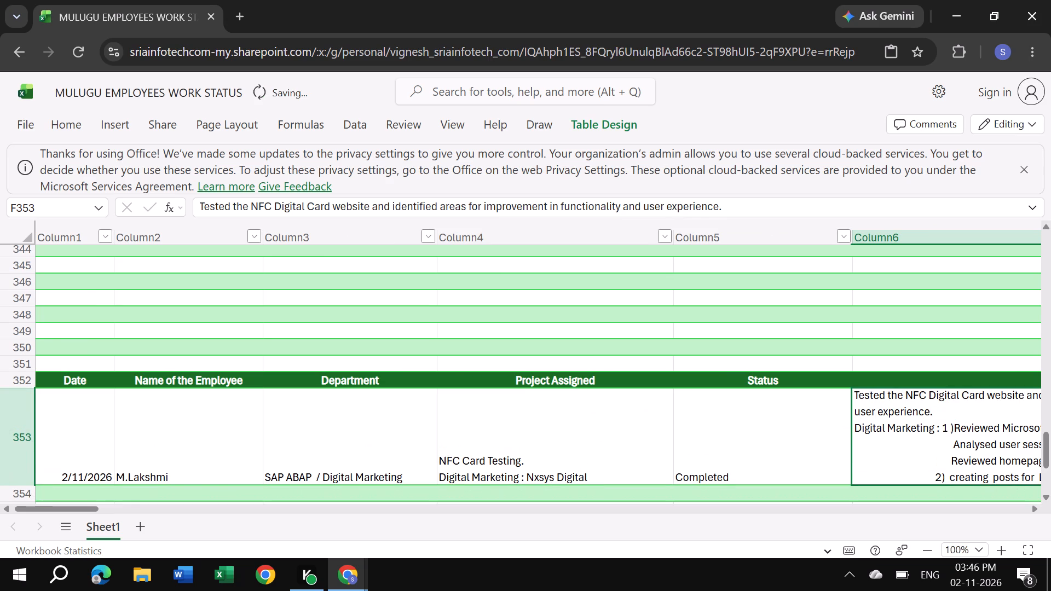
Review the work entry in row 353 across its columns, from Date through Description and Remarks.
scroll(659, 453, "left", 7)
scroll(659, 453, "right", 3)
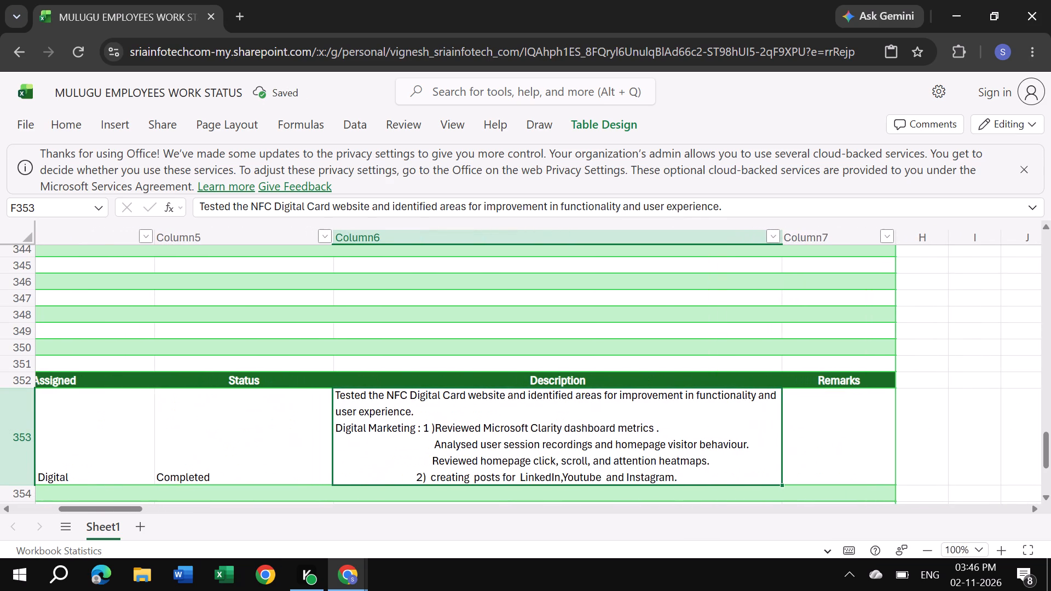
left_click(186, 407)
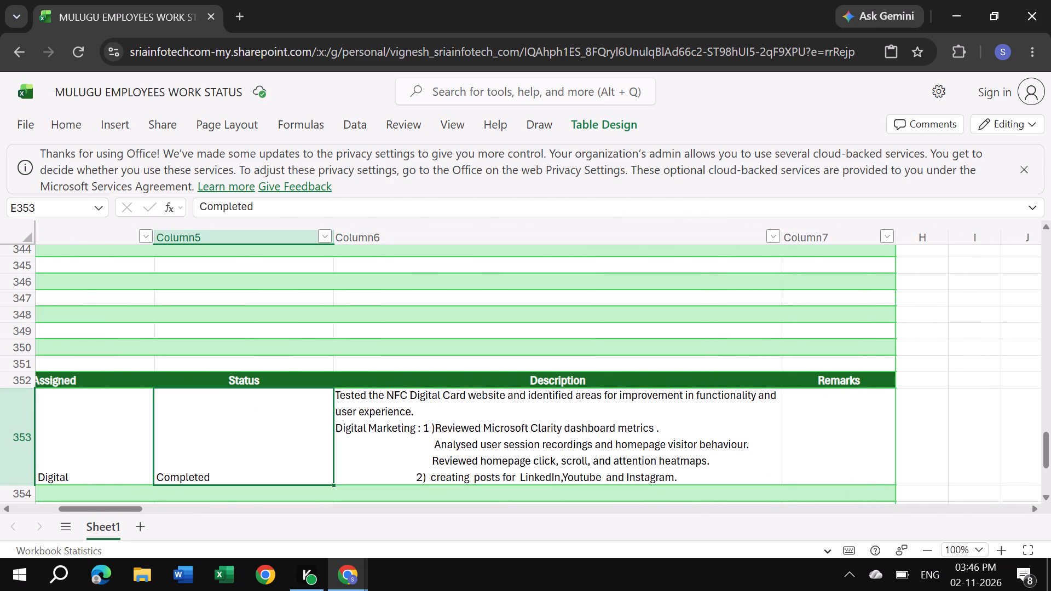
left_click(613, 410)
left_click(246, 447)
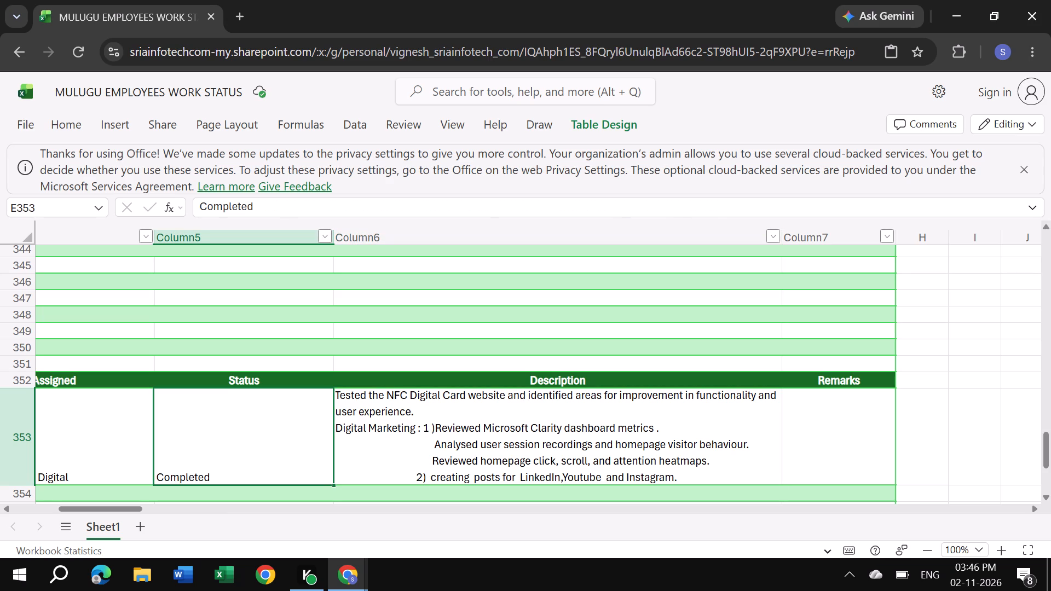
left_click(571, 407)
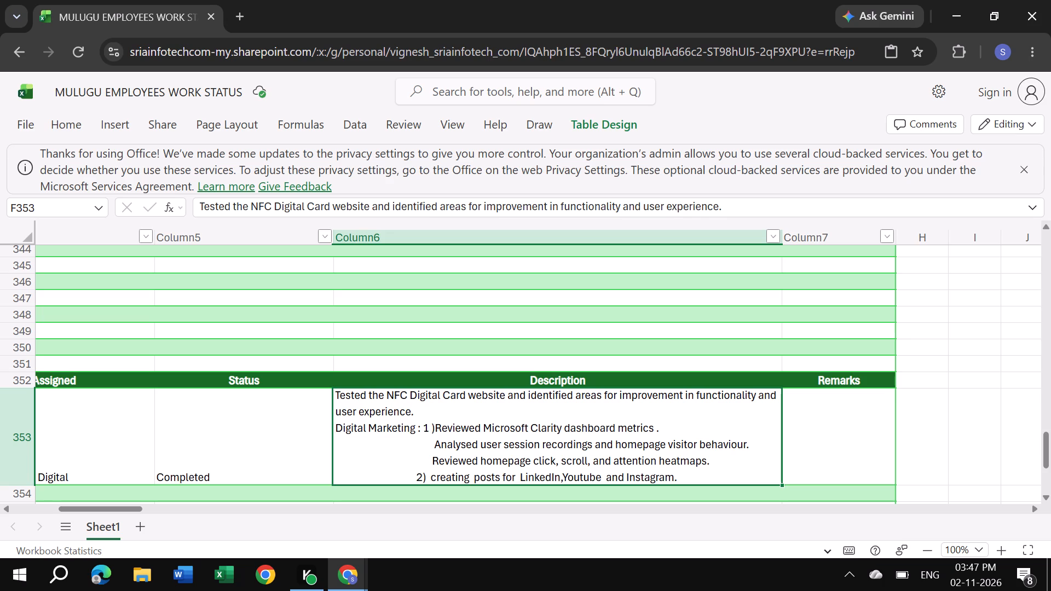
left_click(210, 449)
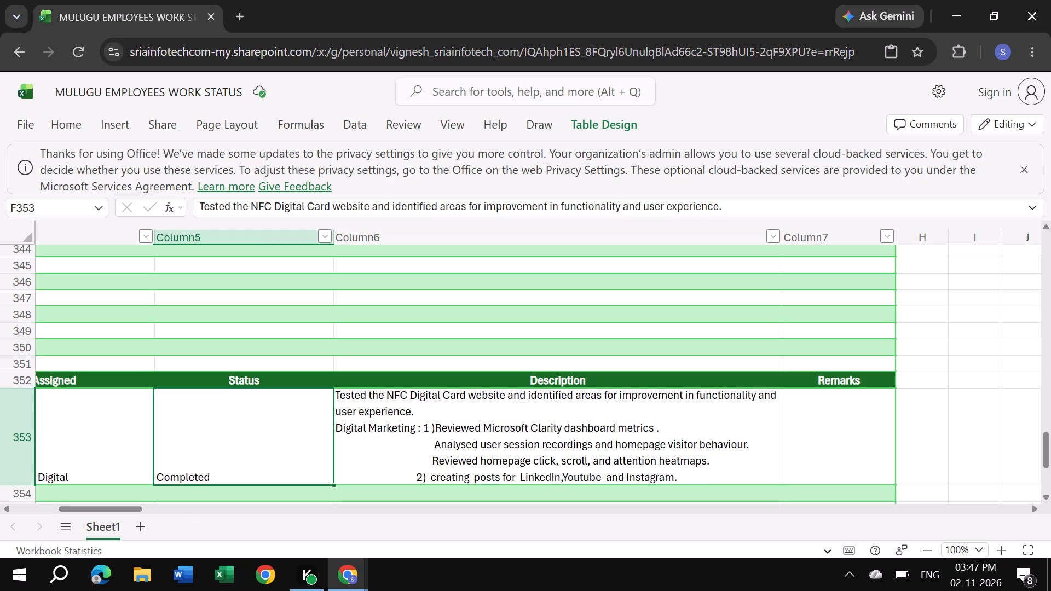
scroll(376, 467, "right", 5)
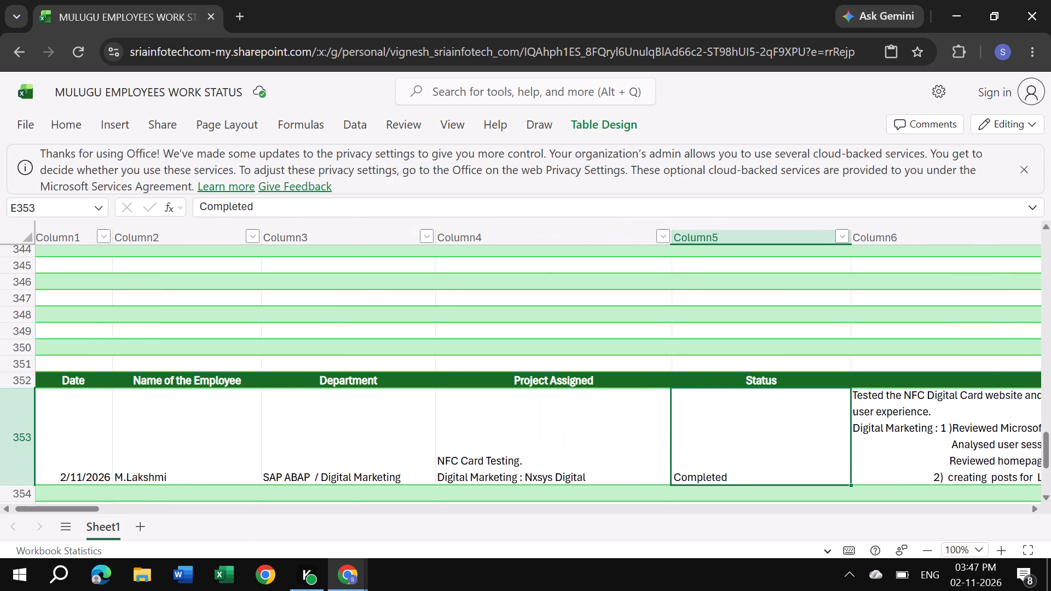
scroll(376, 467, "right", 3)
scroll(376, 467, "left", 2)
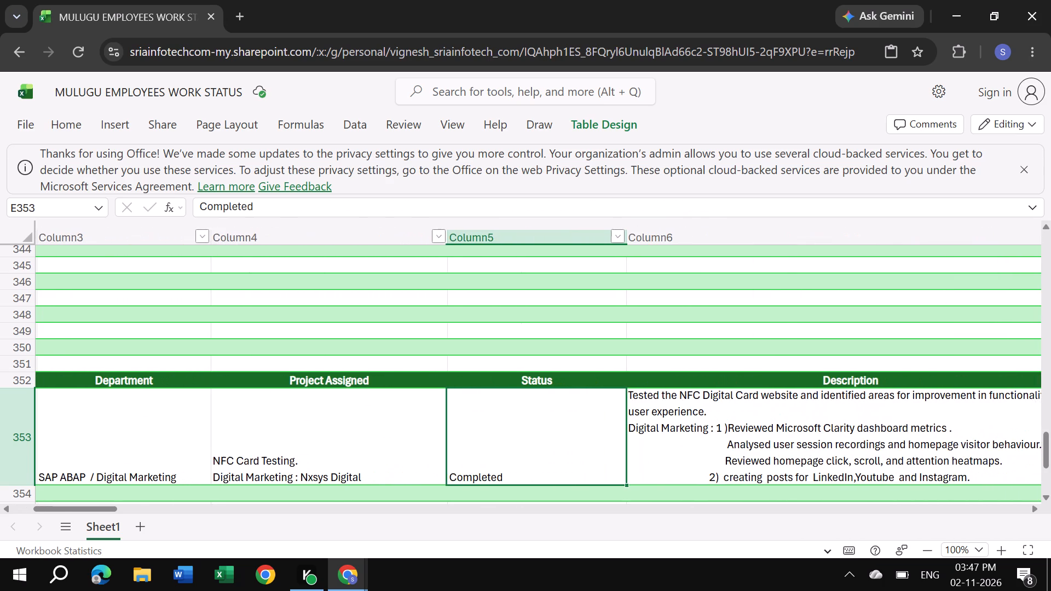
scroll(376, 467, "left", 1)
scroll(376, 467, "right", 3)
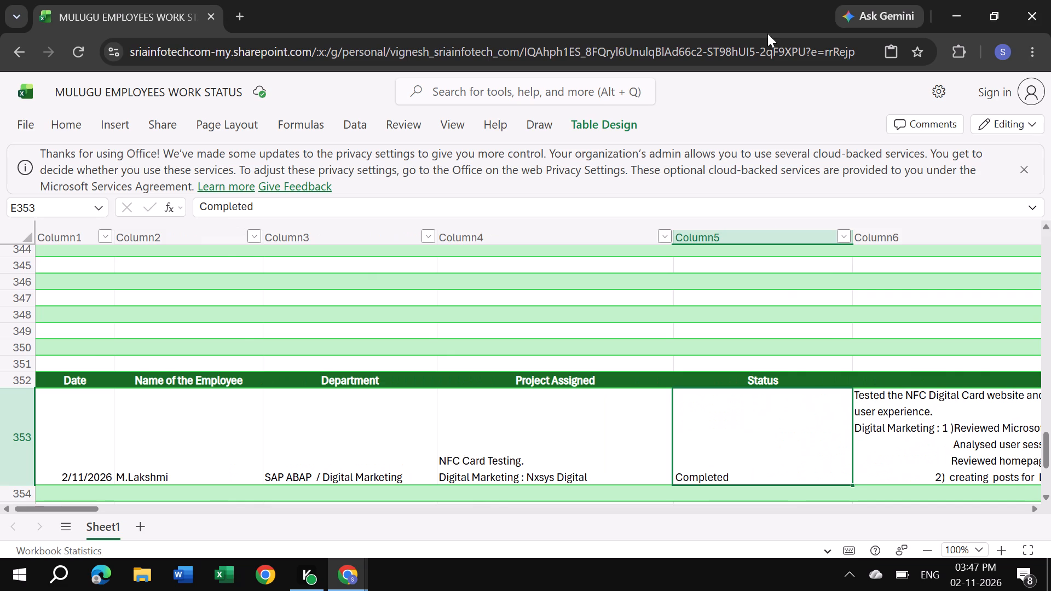
Switch to the Digital Marketing Track sheet and change the second item's numbering in cell D17 from "2_" to "2) ".
left_click(952, 19)
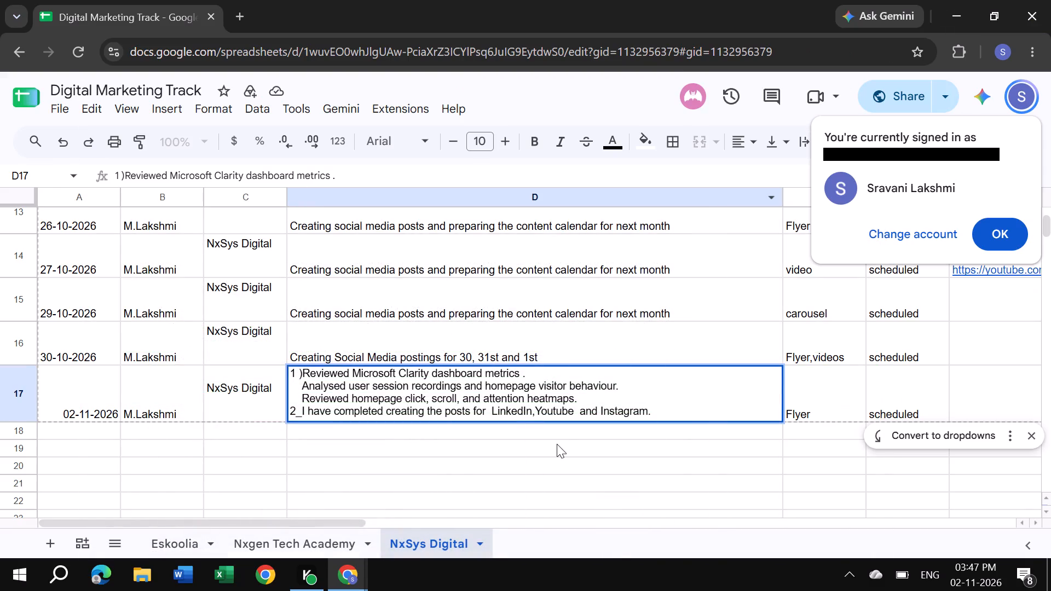
left_click(557, 444)
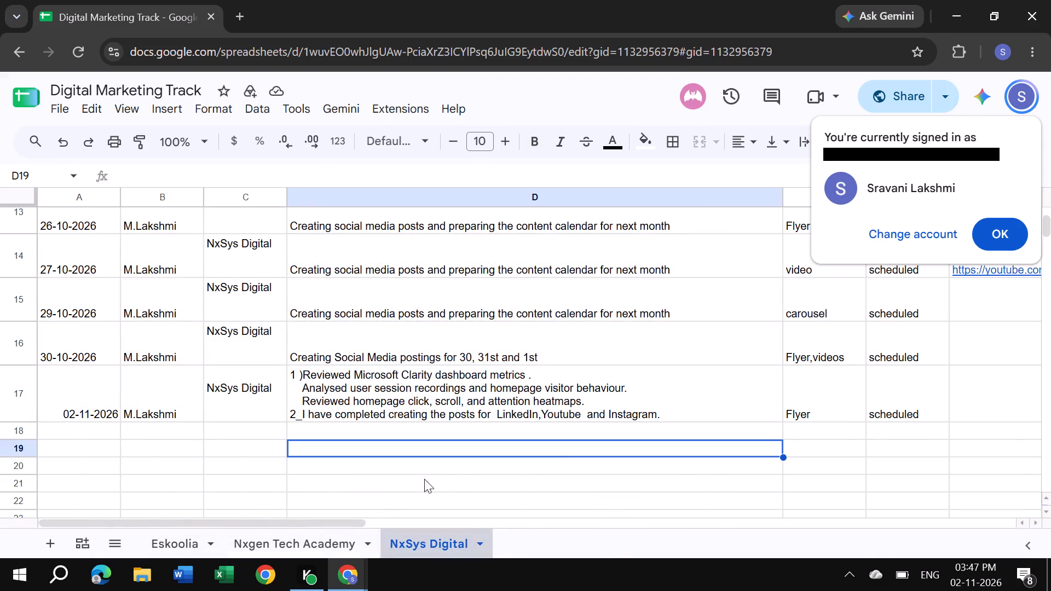
double_click(299, 410)
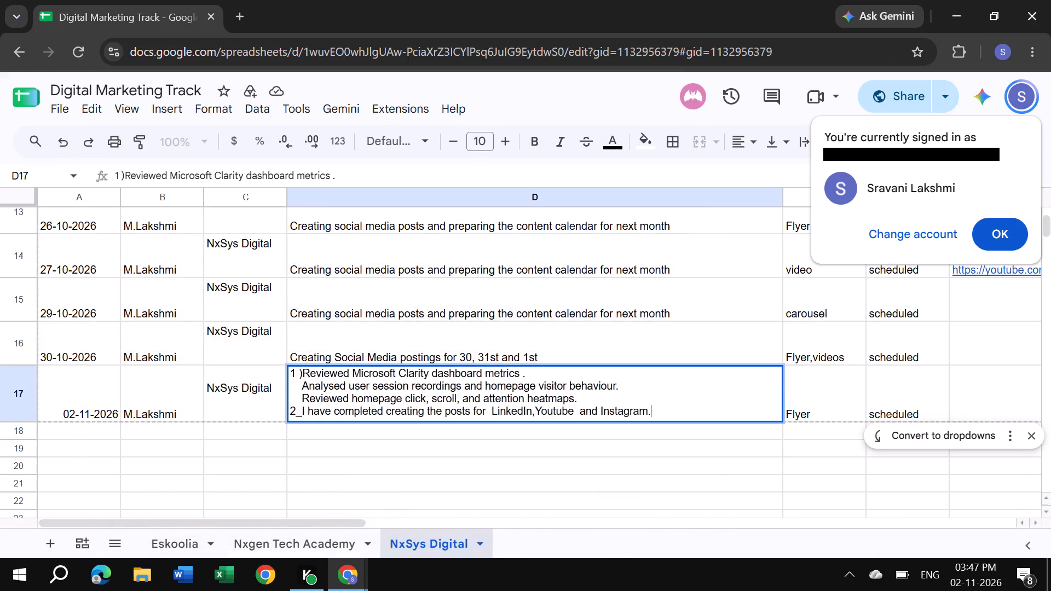
left_click(299, 410)
key("BackSpace")
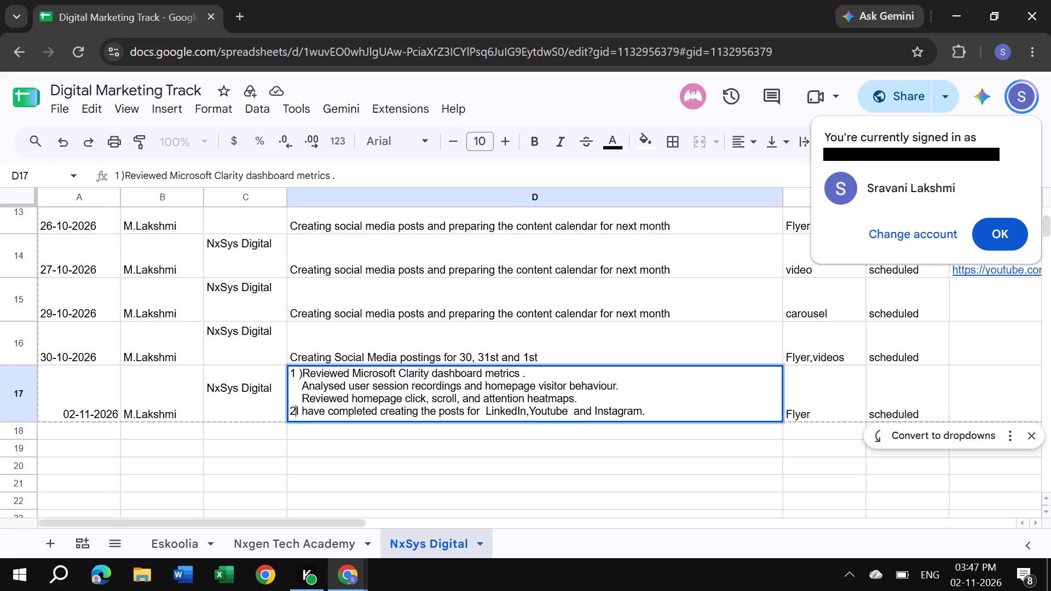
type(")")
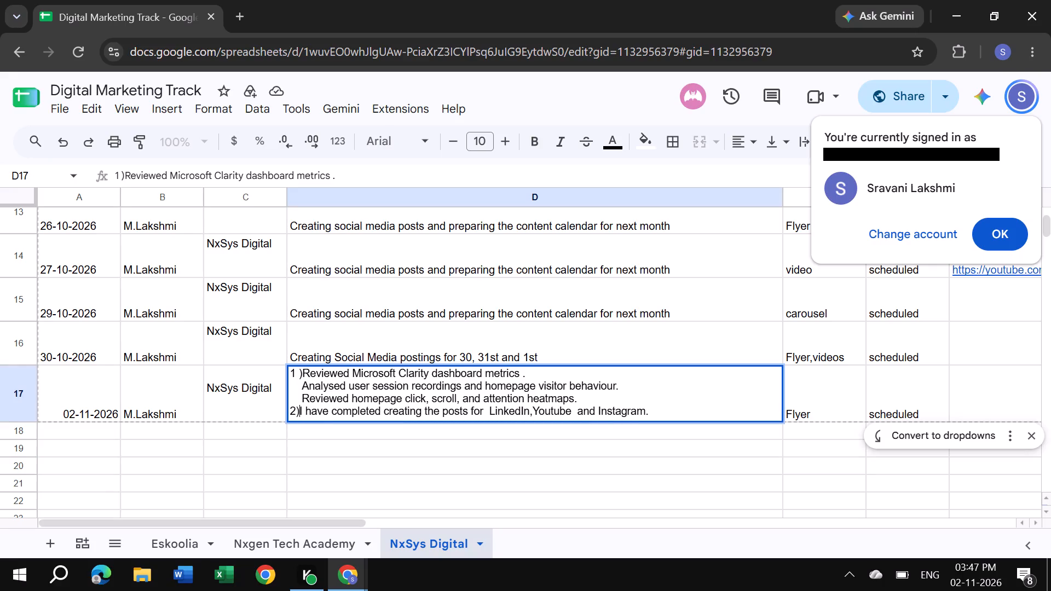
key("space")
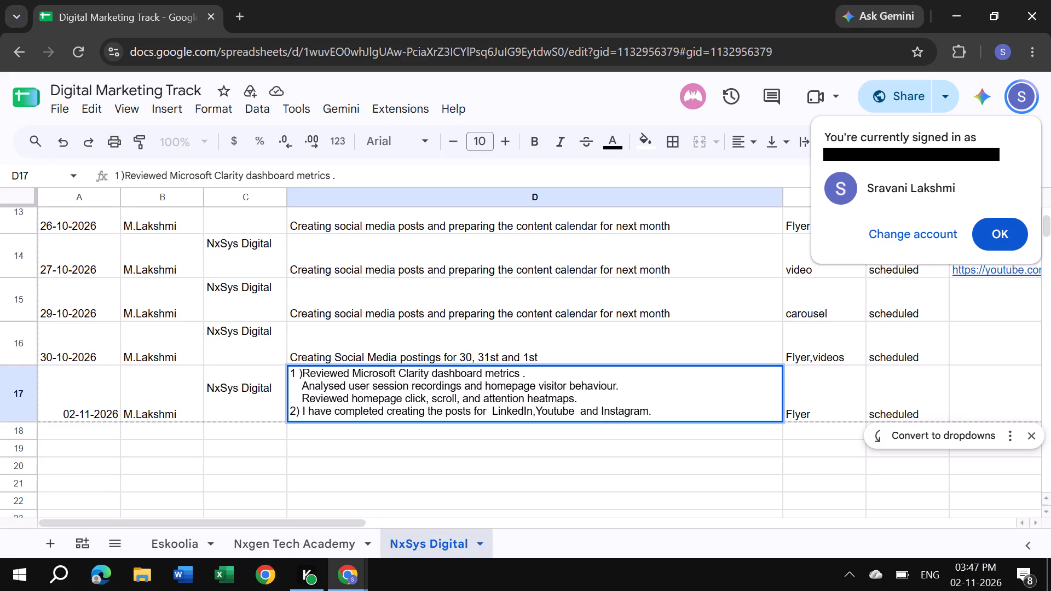
left_click(329, 425)
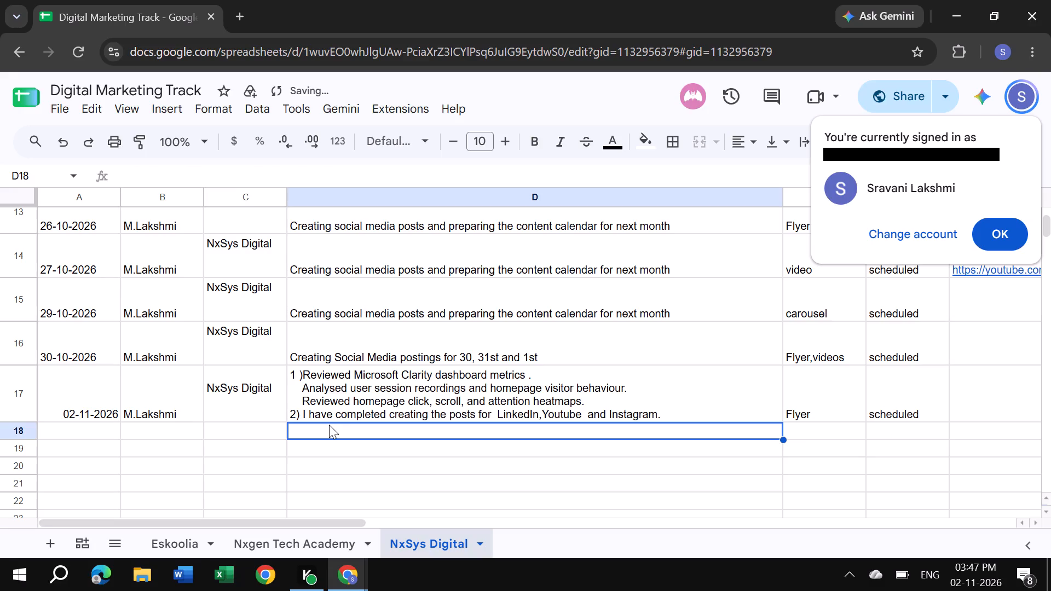